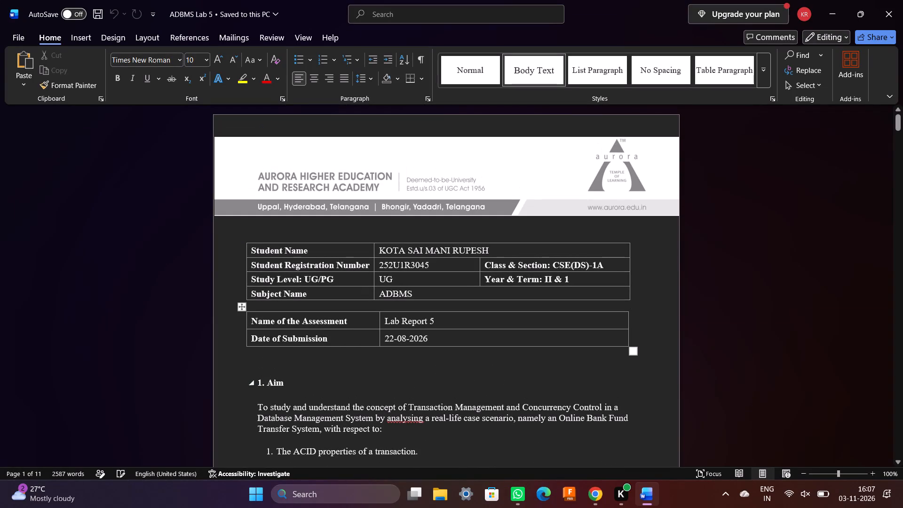
In the ADBMS Lab 5 Word document, select the whole report body from the "1. Aim" heading to the final concluding paragraph.
left_click_drag(254, 365, 364, 490)
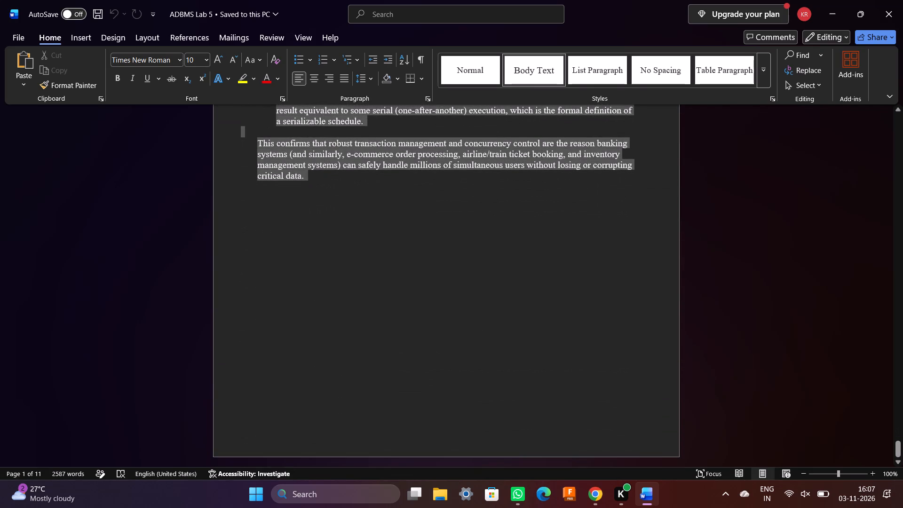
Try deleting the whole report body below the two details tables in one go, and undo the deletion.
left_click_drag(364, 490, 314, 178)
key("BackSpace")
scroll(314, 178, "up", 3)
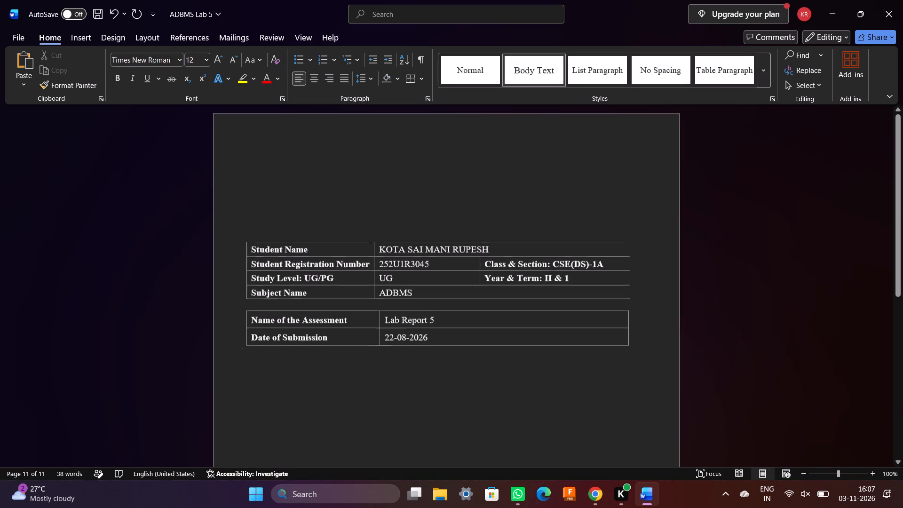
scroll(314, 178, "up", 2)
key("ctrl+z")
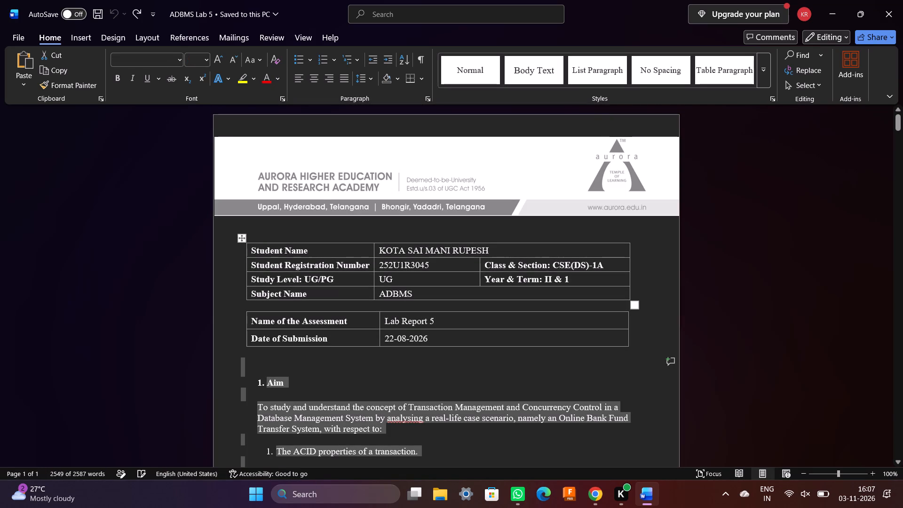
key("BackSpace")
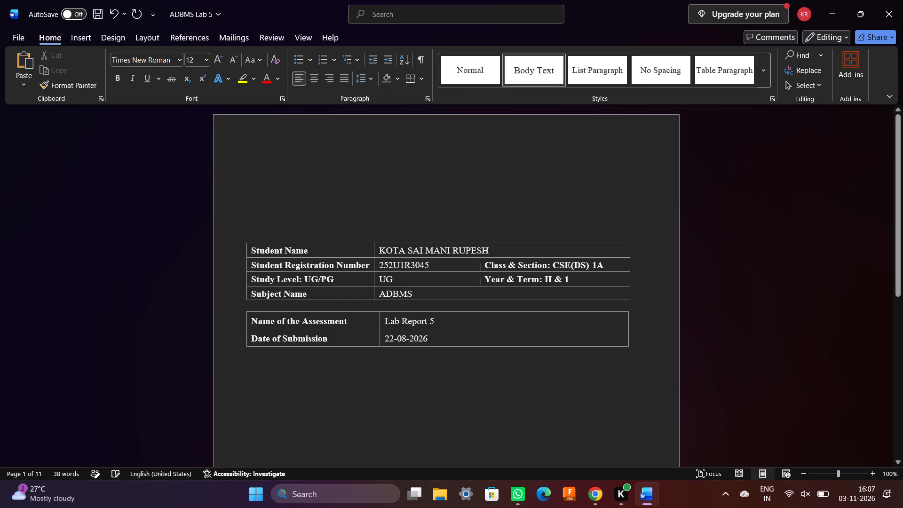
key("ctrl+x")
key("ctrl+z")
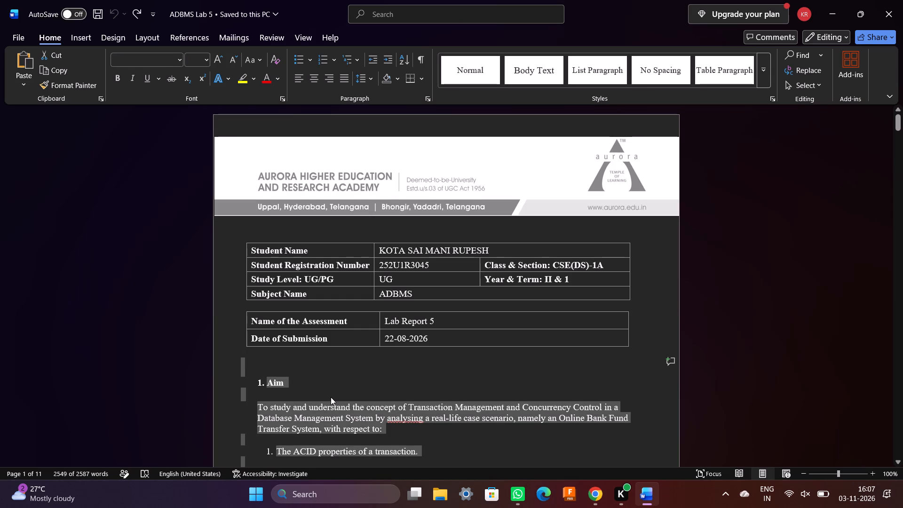
Delete the end of the Conclusion, from the last line of point 1 through the closing paragraph about banking systems.
scroll(331, 397, "down", 6)
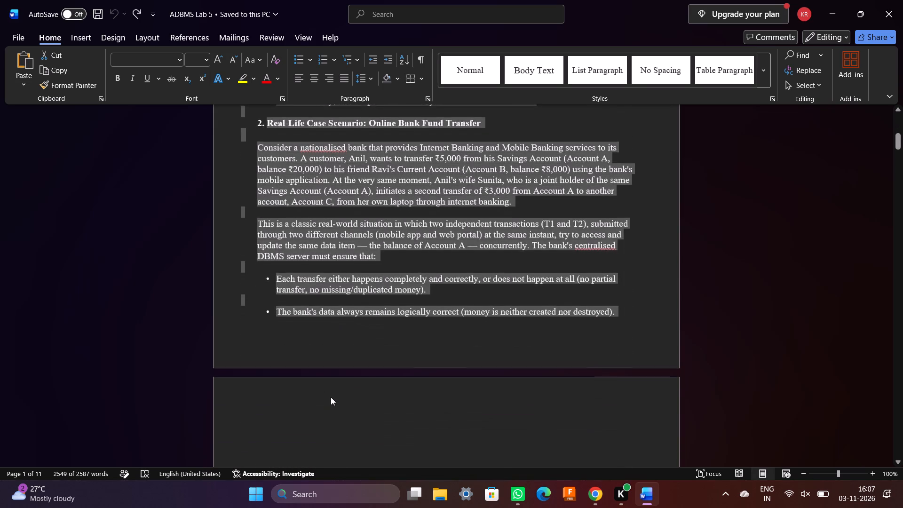
scroll(331, 397, "down", 9)
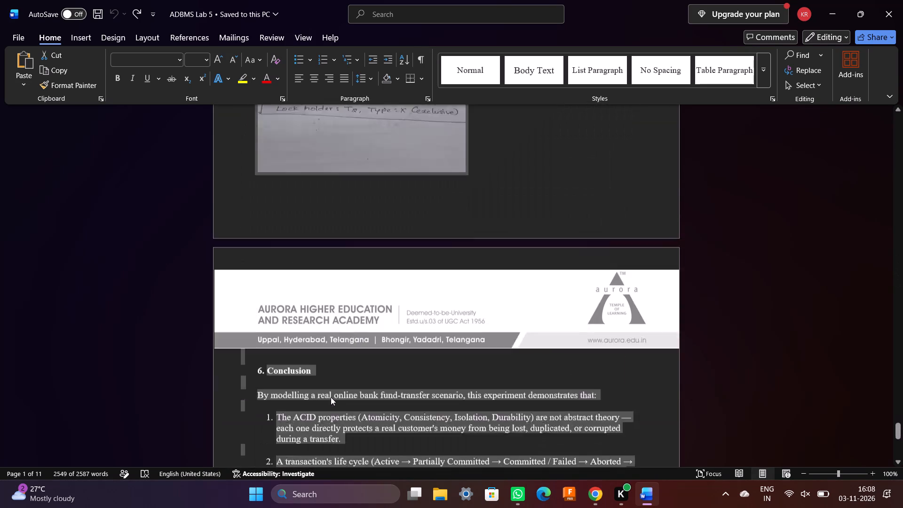
scroll(331, 397, "down", 8)
scroll(331, 397, "up", 1)
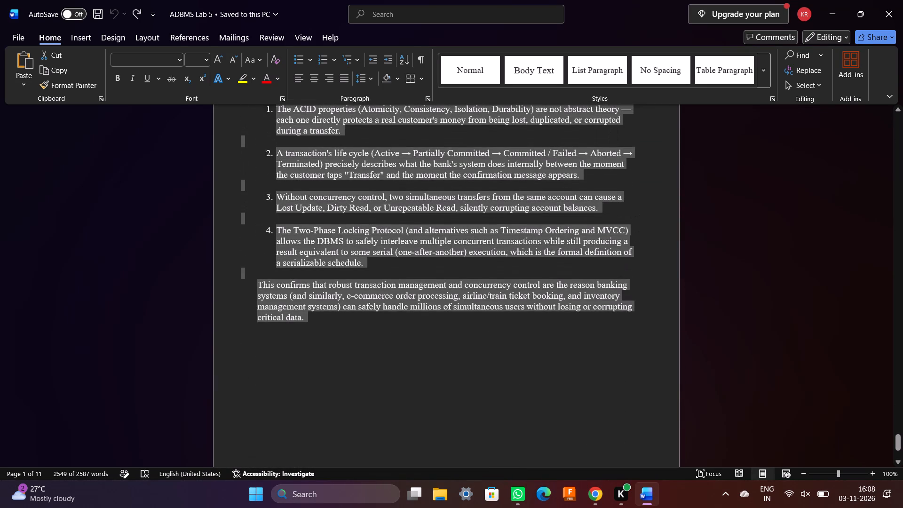
left_click_drag(313, 319, 277, 170)
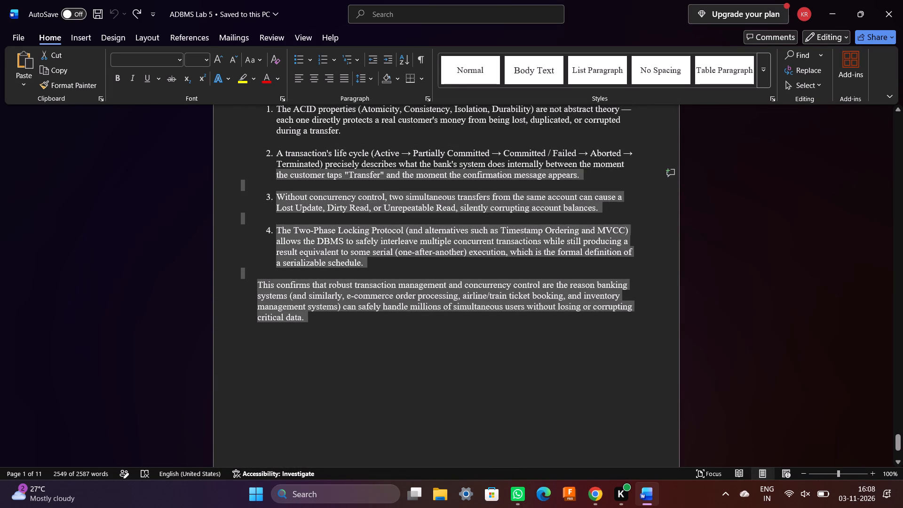
left_click_drag(277, 170, 276, 130)
key("BackSpace")
Delete the Aim section, including its heading, introduction and three numbered points, from below the details tables.
scroll(276, 130, "up", 3)
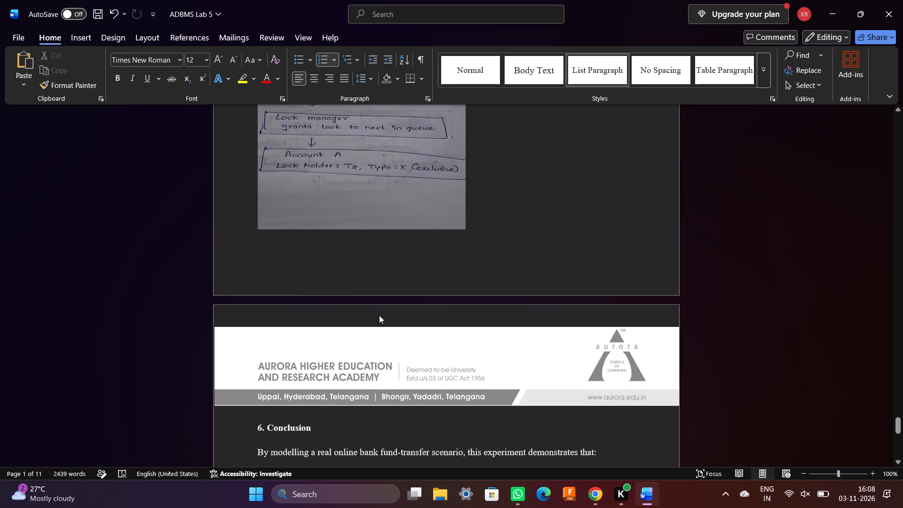
scroll(379, 315, "up", 20)
scroll(379, 315, "up", 14)
scroll(379, 315, "down", 1)
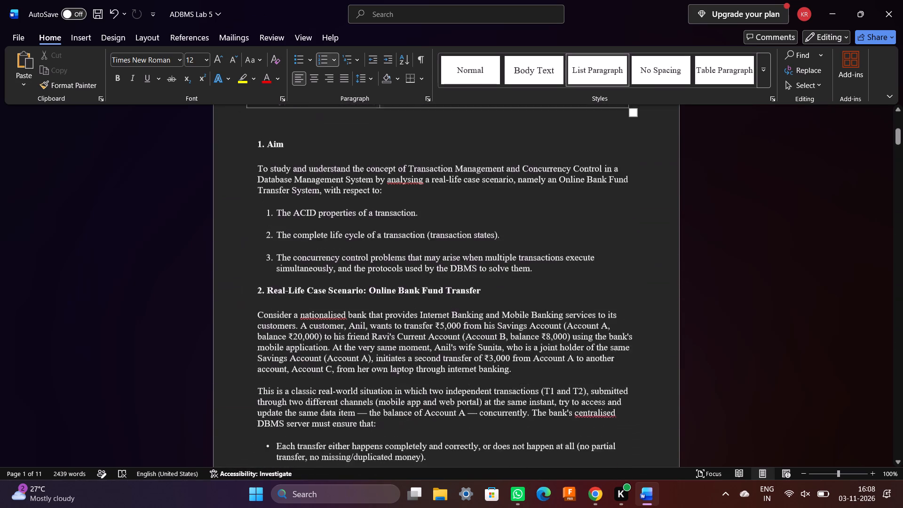
scroll(379, 315, "down", 1)
scroll(297, 132, "up", 1)
left_click_drag(257, 255, 331, 402)
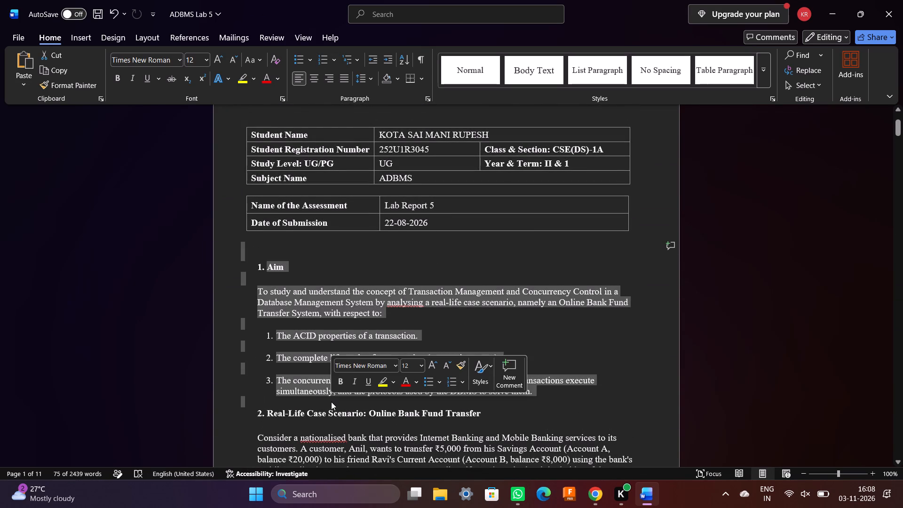
key("BackSpace")
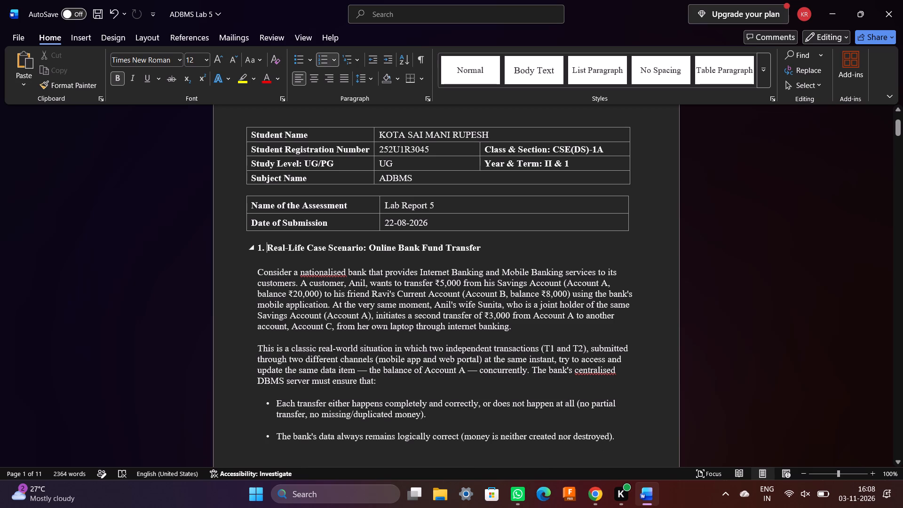
Delete the content from the Real-Life Case Scenario heading down into the Lock Manager paragraph, including the transaction tables.
left_click_drag(257, 242, 423, 487)
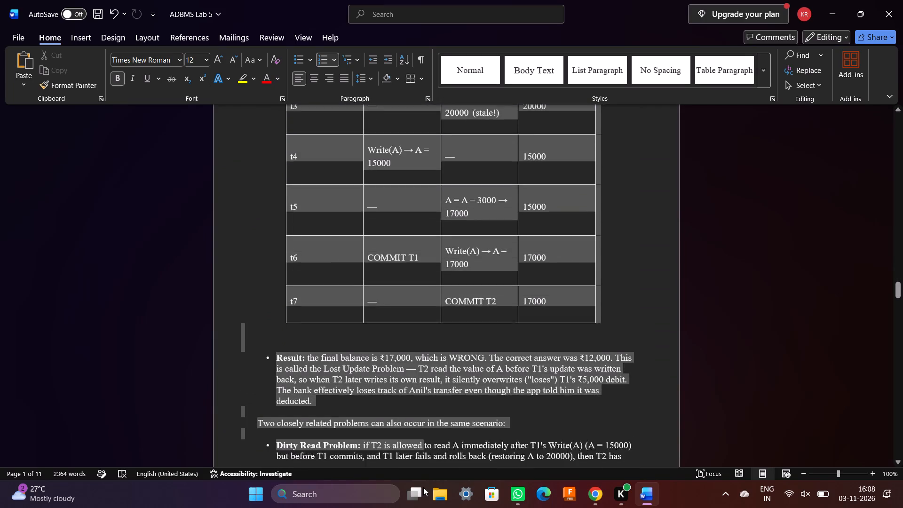
key("BackSpace")
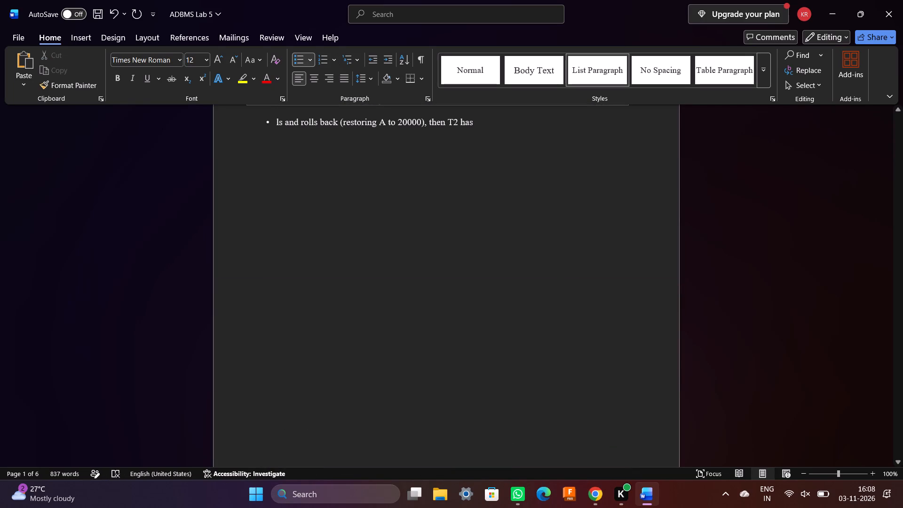
scroll(478, 451, "down", 3)
scroll(478, 451, "up", 2)
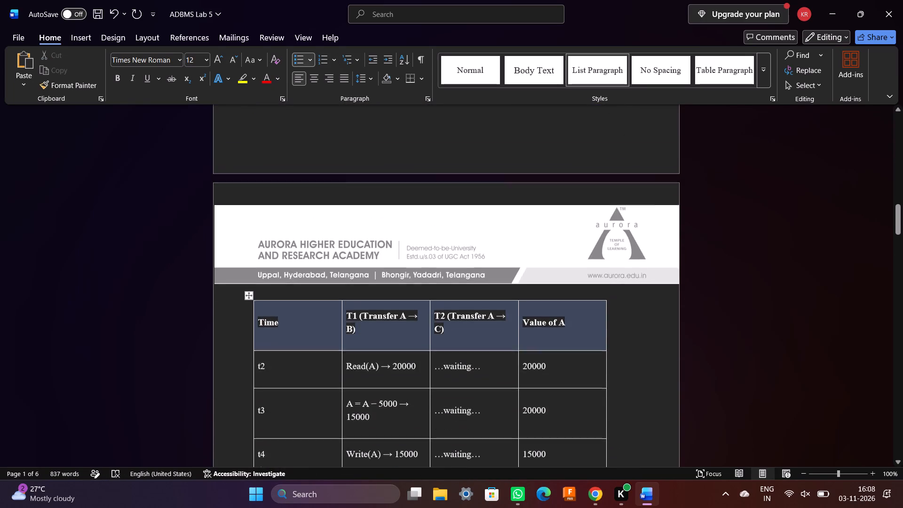
scroll(478, 451, "up", 2)
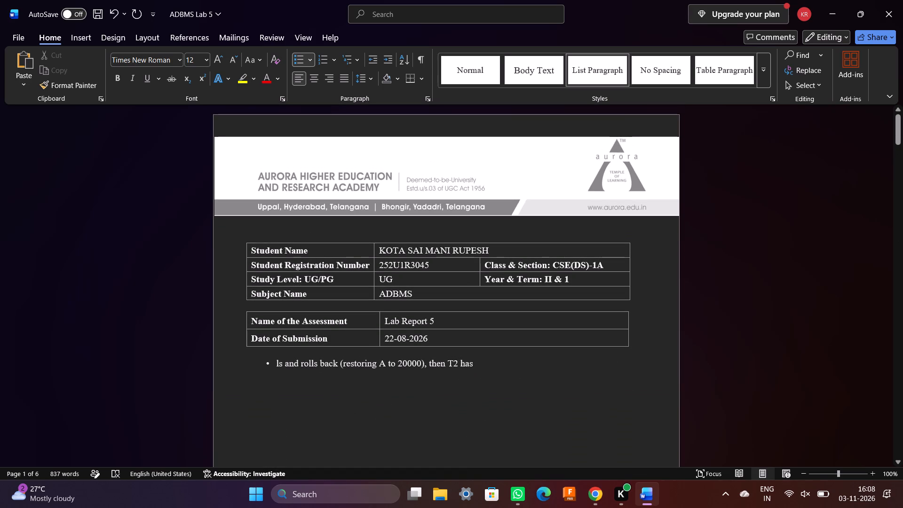
left_click_drag(257, 351, 506, 493)
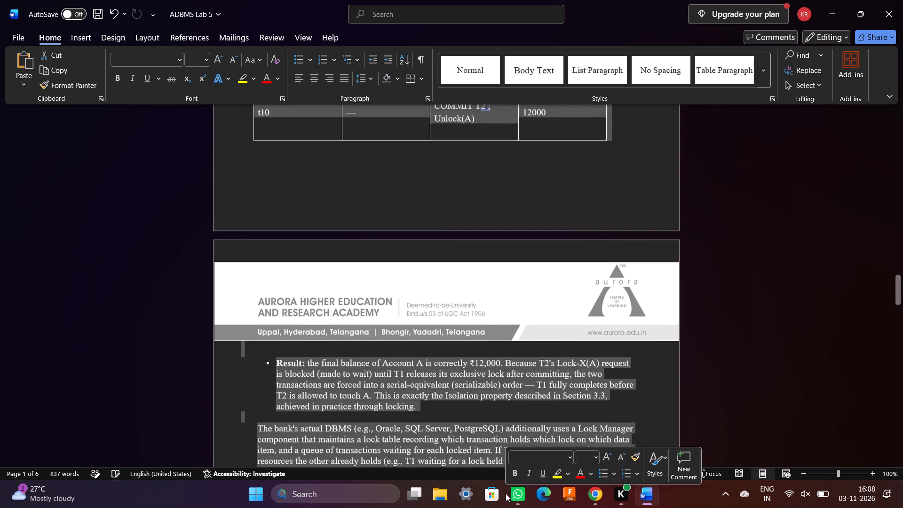
key("BackSpace")
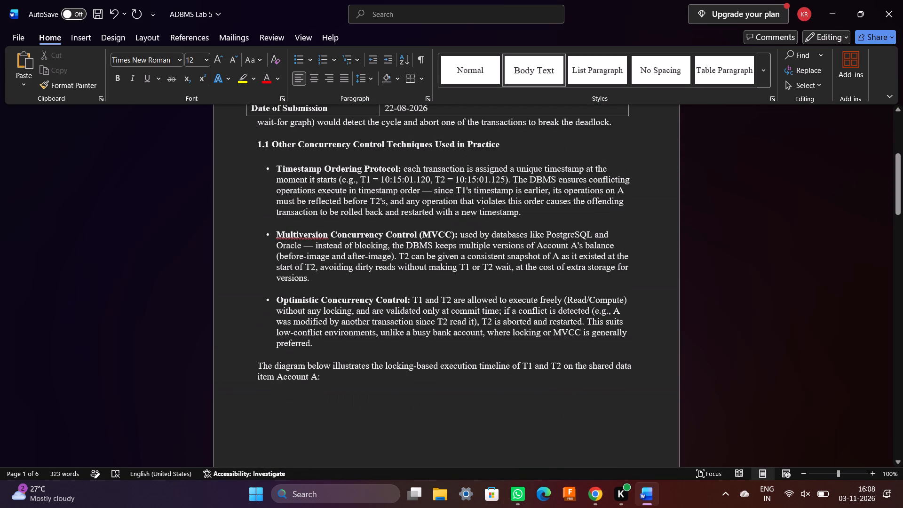
Delete the leftover wait-for graph line, the Other Concurrency Control Techniques section and the execution timeline caption, keeping the details tables.
left_click_drag(340, 386, 258, 109)
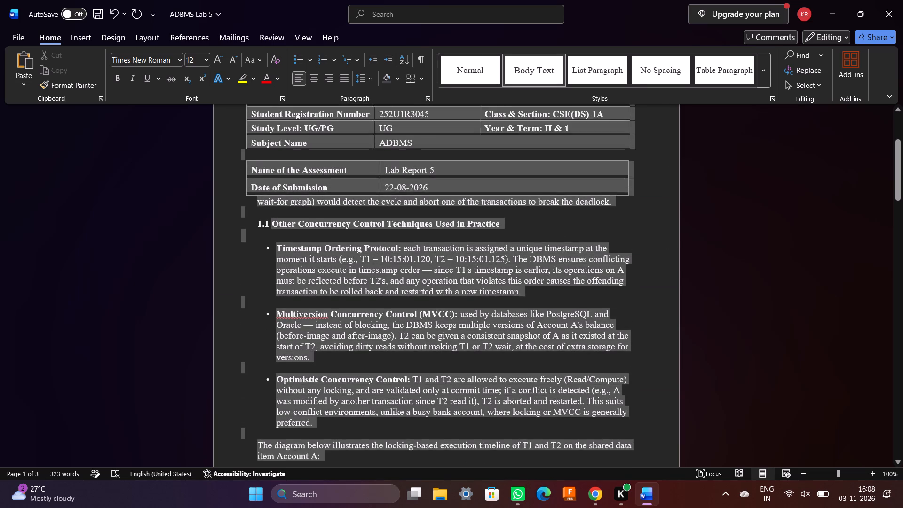
left_click_drag(258, 109, 258, 225)
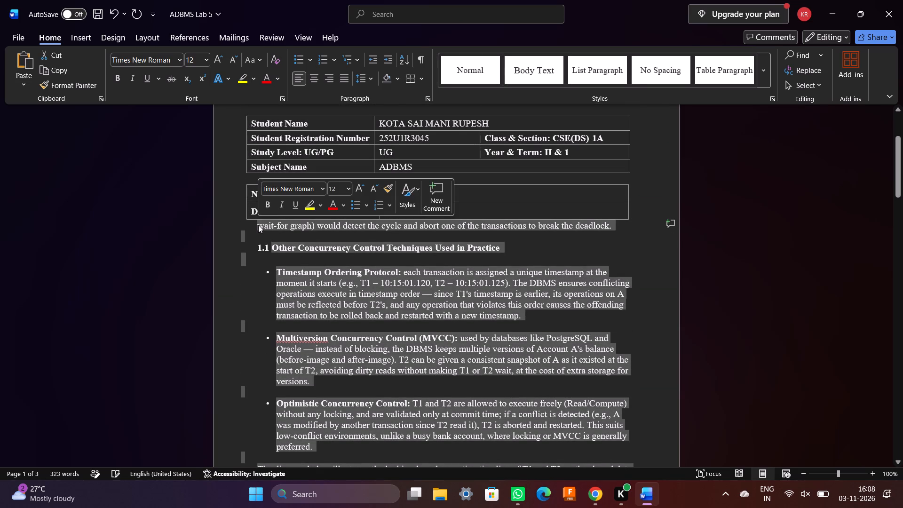
key("BackSpace")
Delete the remaining Conclusion heading, its introductory sentence and the ACID properties point on the last page.
scroll(258, 225, "down", 4)
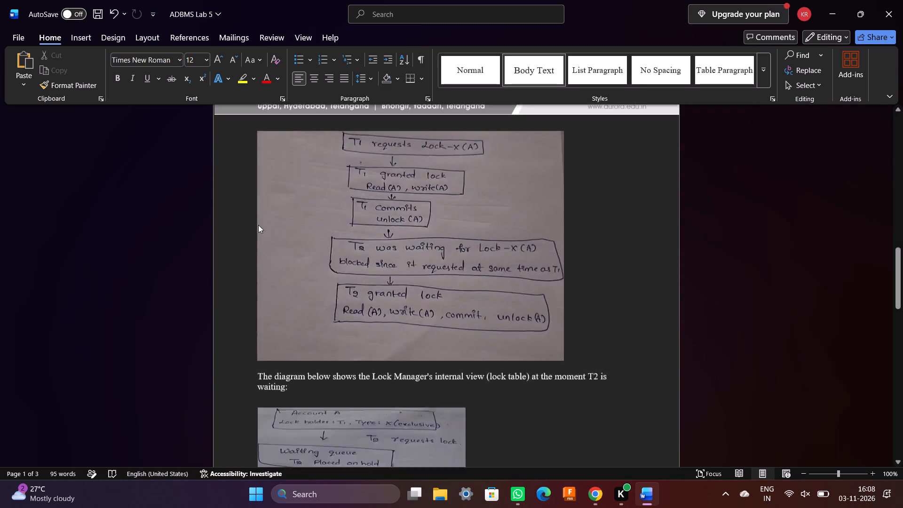
scroll(258, 225, "down", 15)
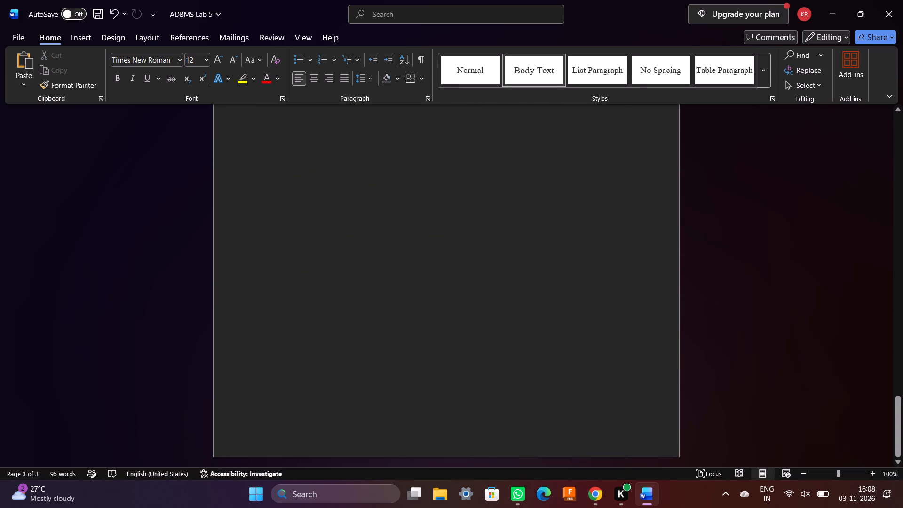
scroll(258, 225, "up", 3)
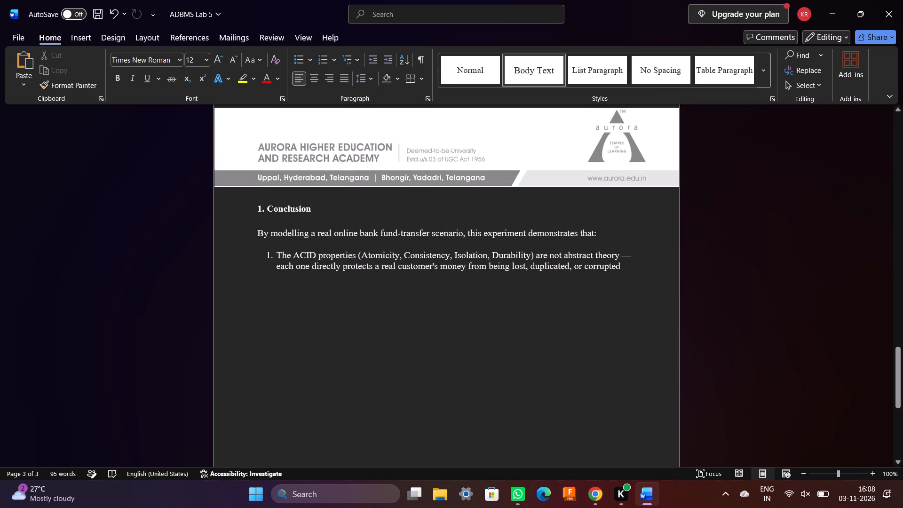
left_click_drag(625, 268, 574, 253)
left_click_drag(574, 253, 252, 205)
key("BackSpace")
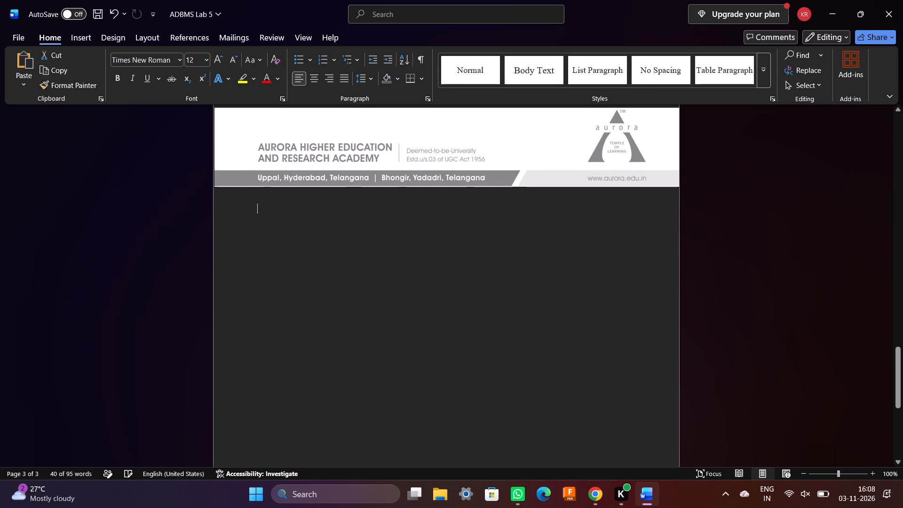
Delete the two handwritten locking diagrams and the lock table caption between them.
scroll(252, 205, "up", 1)
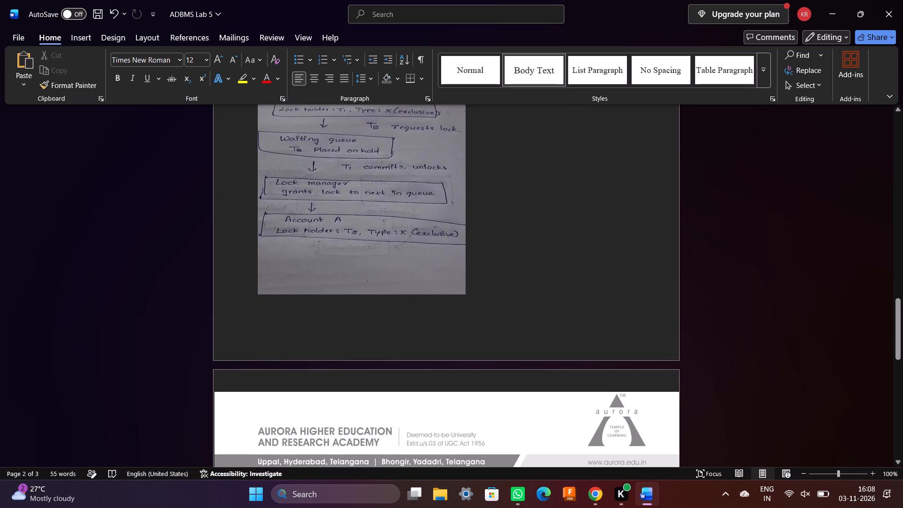
left_click_drag(475, 300, 297, 34)
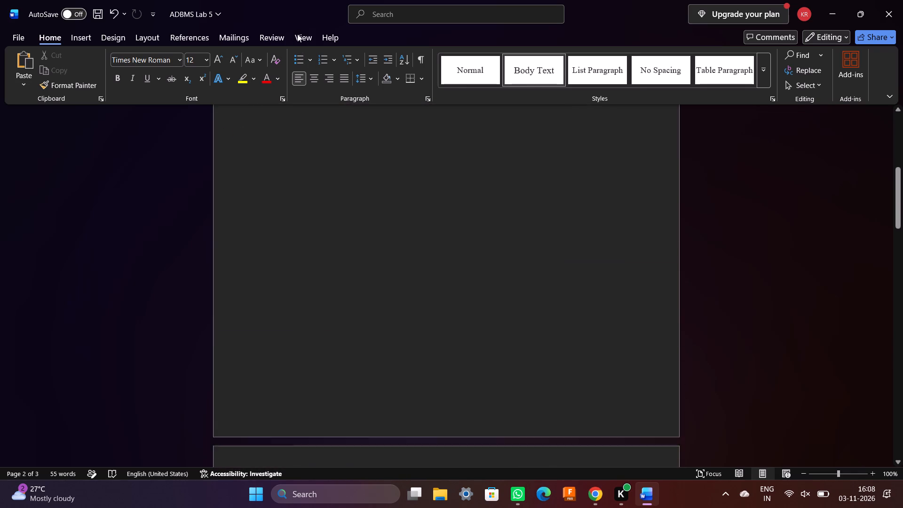
left_click_drag(297, 34, 295, 392)
key("BackSpace")
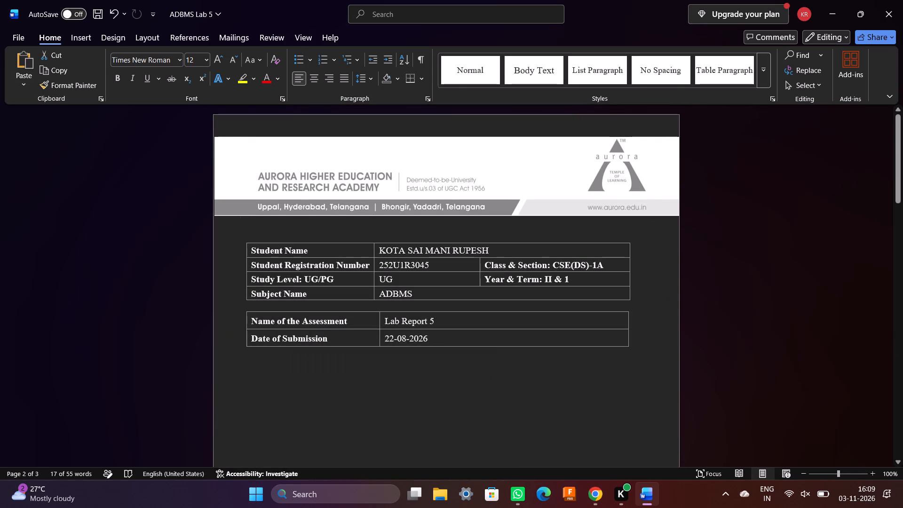
Remove leftover blank lines at the top of the empty page following the details tables.
scroll(295, 392, "down", 11)
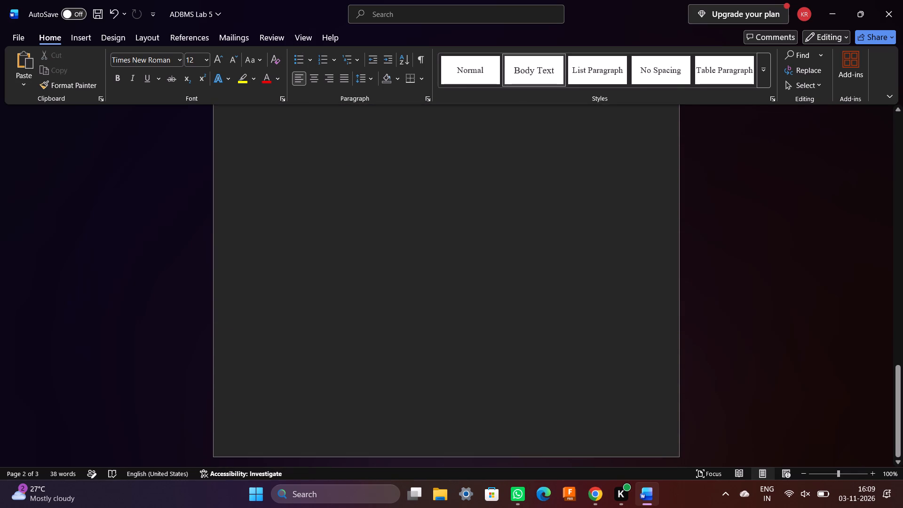
scroll(295, 392, "up", 3)
left_click(295, 394)
left_click(295, 394)
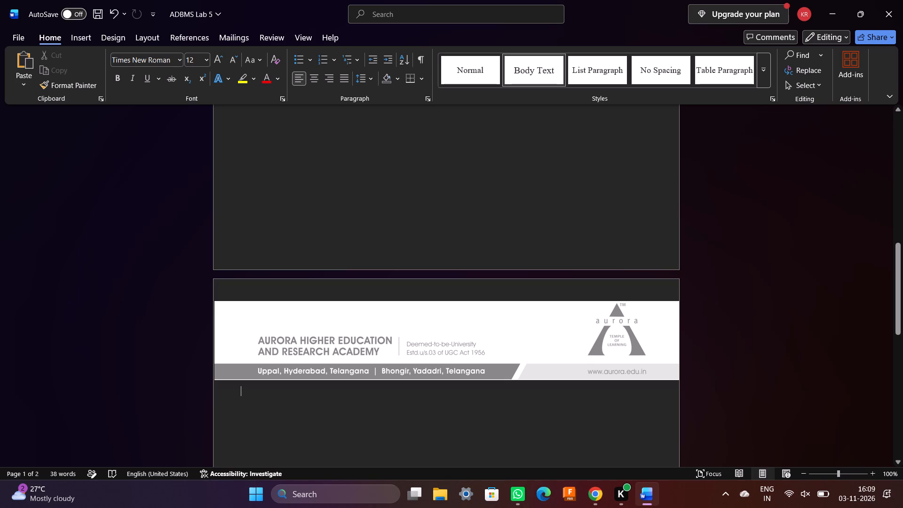
key("BackSpace")
key("BackSpace")
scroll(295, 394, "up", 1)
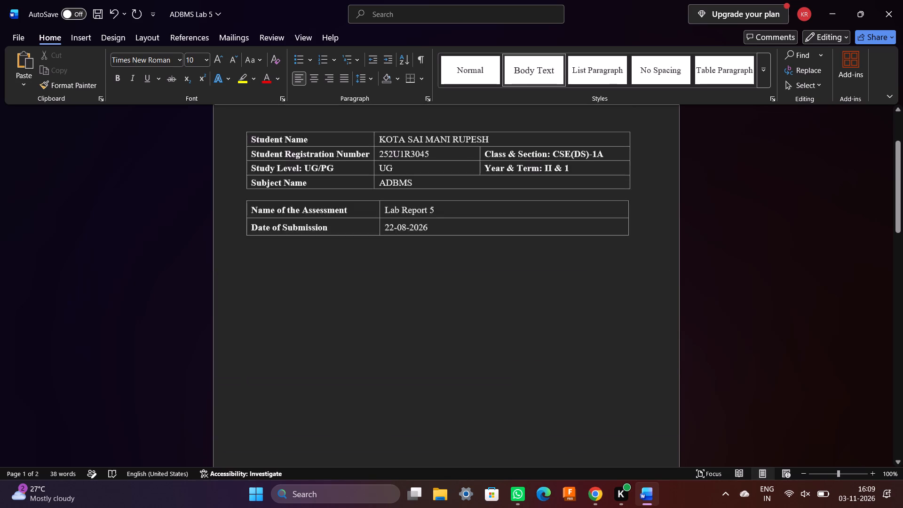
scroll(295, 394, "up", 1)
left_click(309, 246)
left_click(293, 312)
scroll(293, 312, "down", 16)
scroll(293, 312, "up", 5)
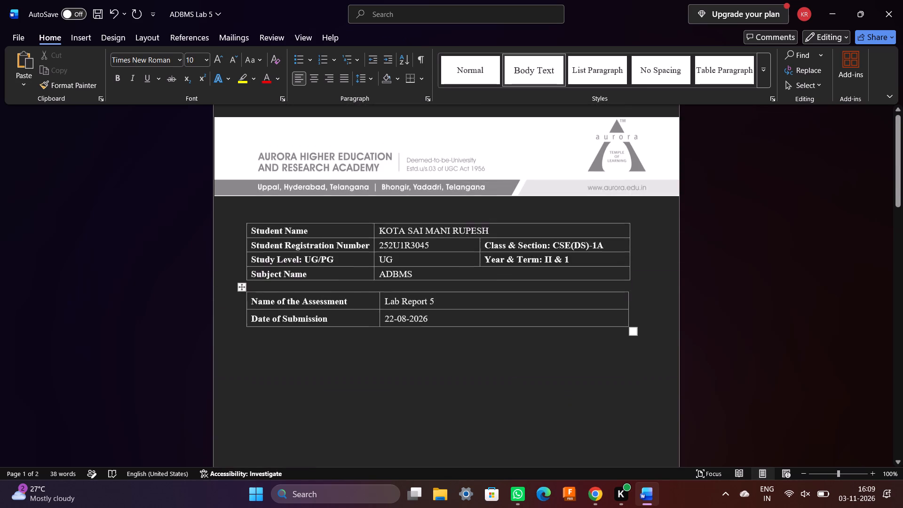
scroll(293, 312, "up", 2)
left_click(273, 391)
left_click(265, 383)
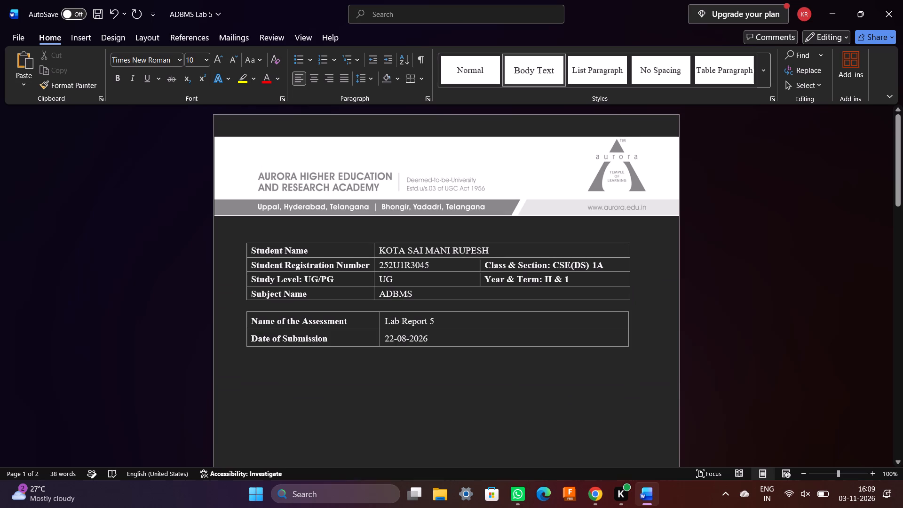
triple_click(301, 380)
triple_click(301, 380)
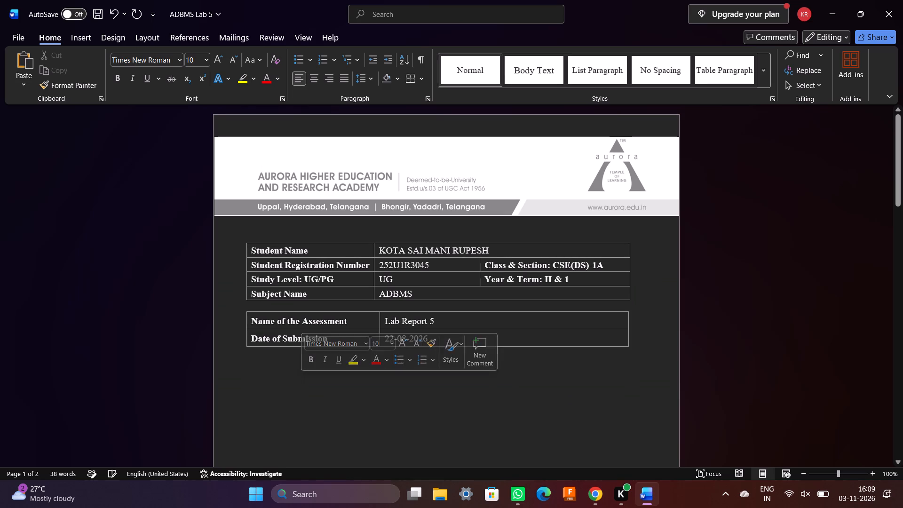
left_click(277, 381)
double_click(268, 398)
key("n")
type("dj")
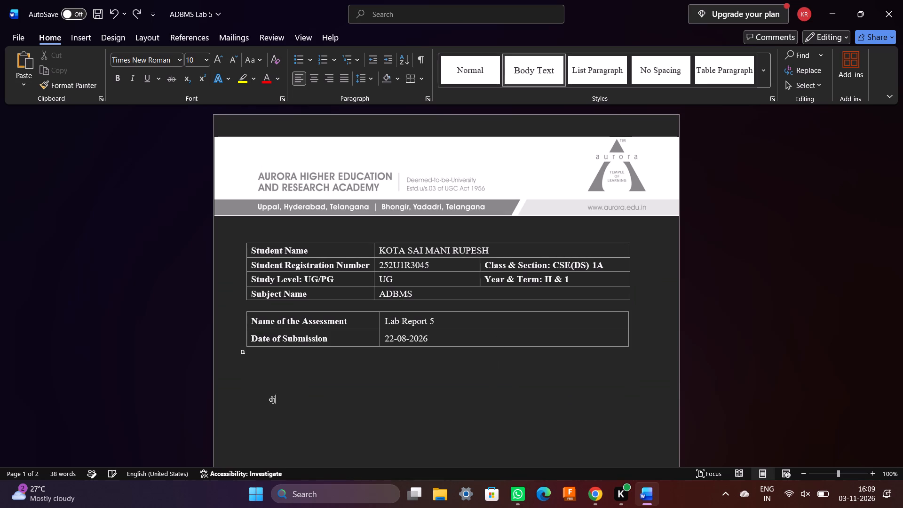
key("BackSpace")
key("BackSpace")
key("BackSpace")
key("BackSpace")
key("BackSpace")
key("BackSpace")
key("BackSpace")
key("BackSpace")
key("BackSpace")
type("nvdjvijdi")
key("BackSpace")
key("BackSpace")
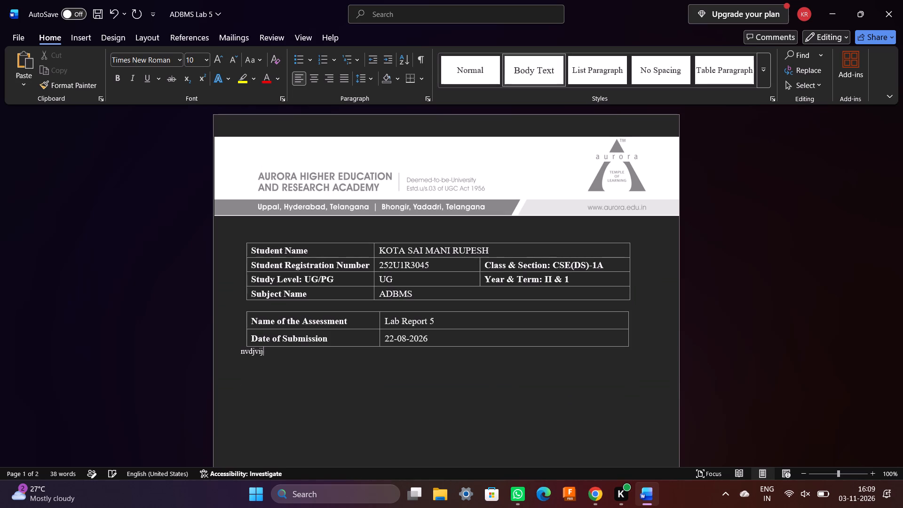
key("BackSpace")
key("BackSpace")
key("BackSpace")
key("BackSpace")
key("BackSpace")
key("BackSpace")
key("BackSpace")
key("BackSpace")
Add three blank lines below the details tables, set the font size to 12 and paste the copied C++ program answers there.
key("Return")
key("Return")
key("Return")
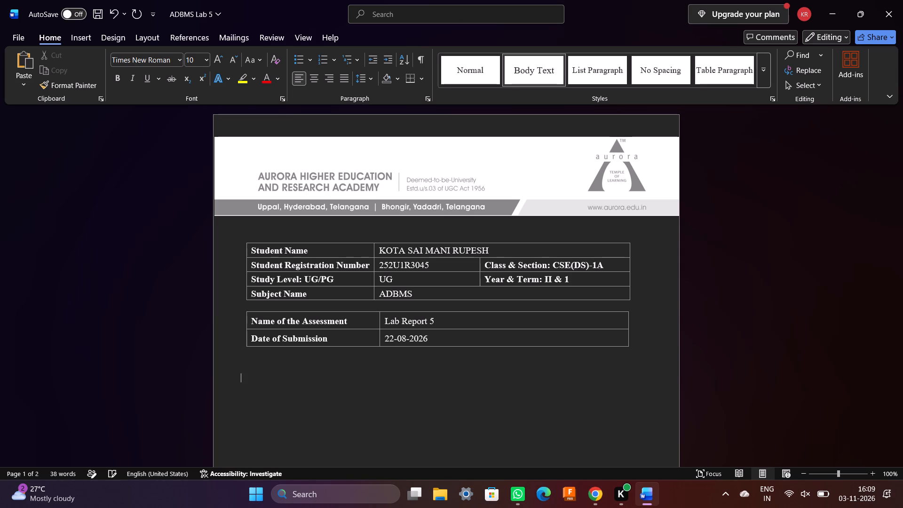
left_click(207, 59)
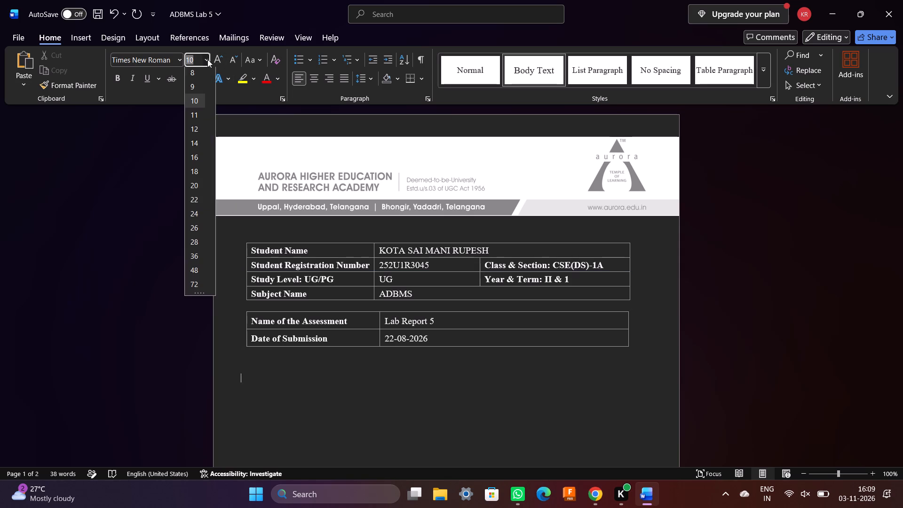
left_click(194, 134)
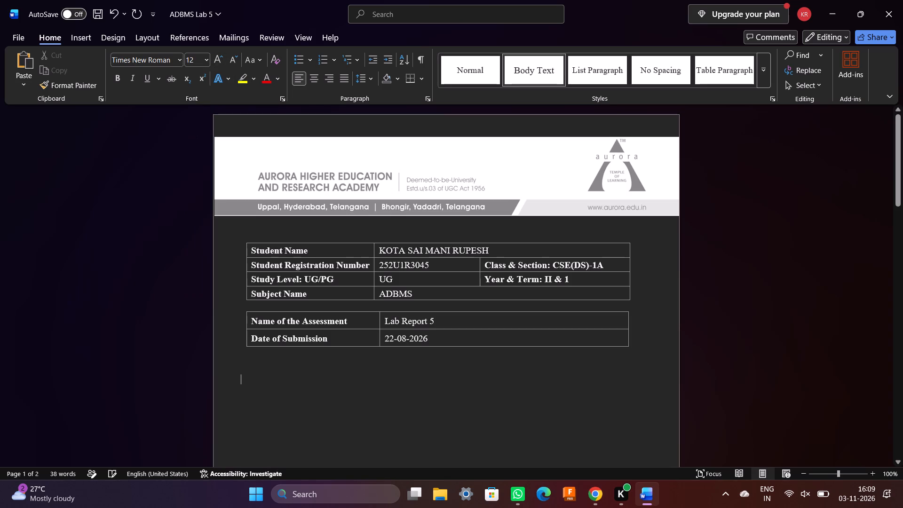
key("ctrl+v")
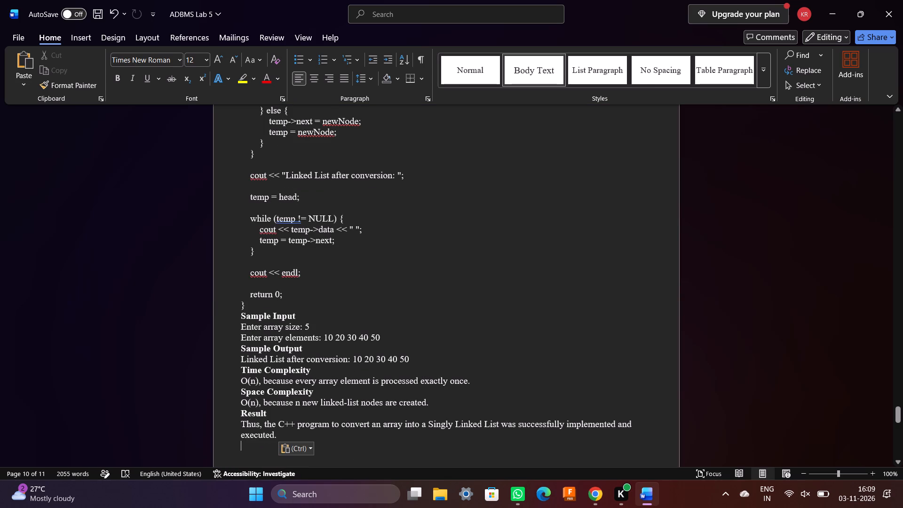
Delete the C++ code under the C++ Program heading of the Convert Array to Linked List answer, keeping the heading.
left_click_drag(251, 307, 243, 114)
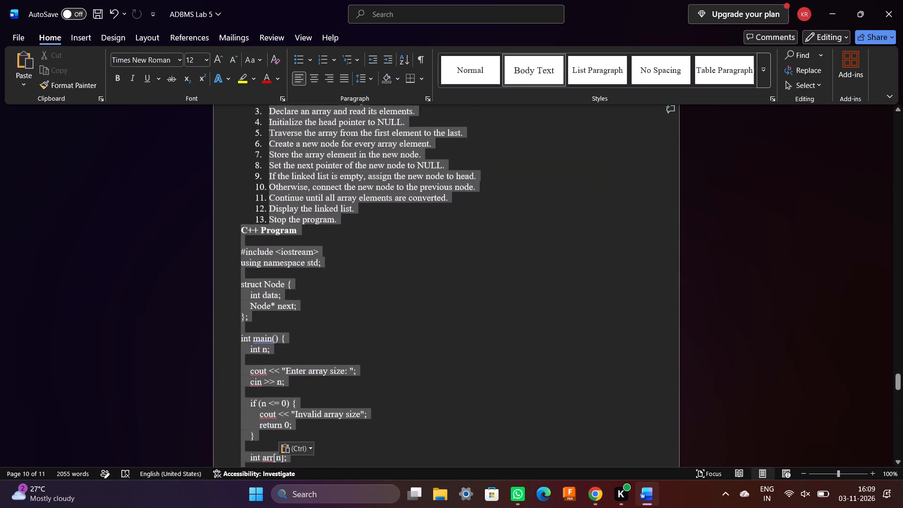
left_click_drag(243, 114, 240, 246)
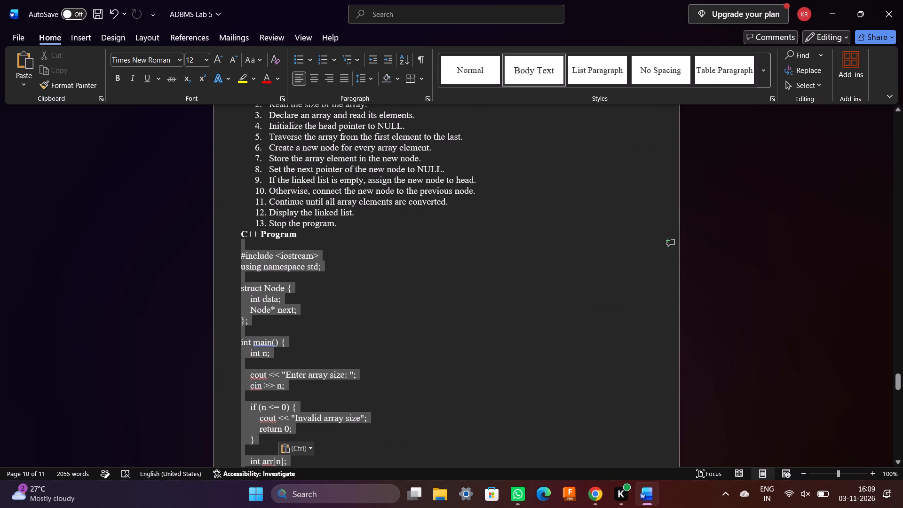
left_click_drag(240, 246, 239, 245)
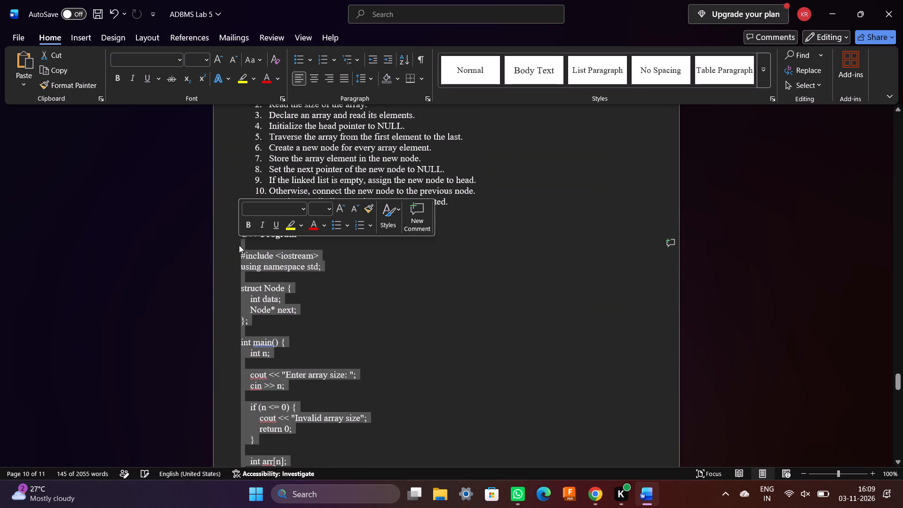
key("BackSpace")
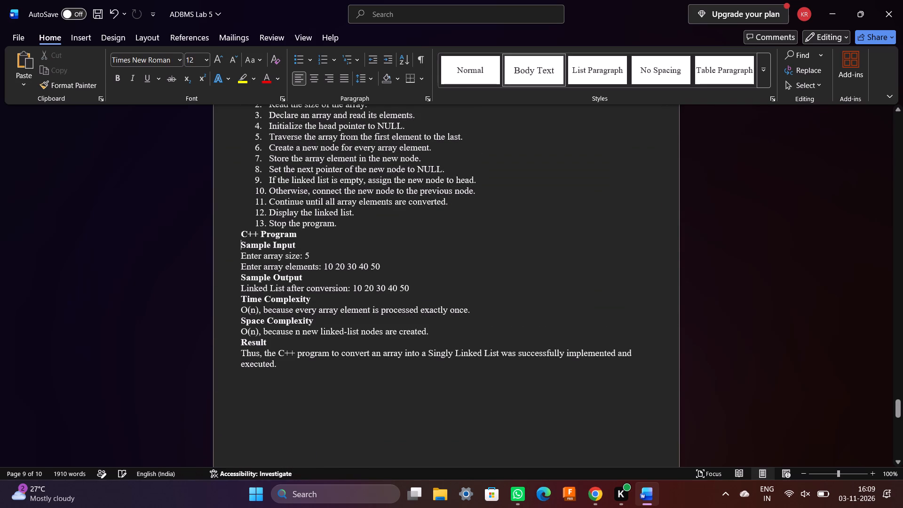
Insert five blank lines before the "3. Convert Array to Linked List" heading.
scroll(239, 245, "up", 7)
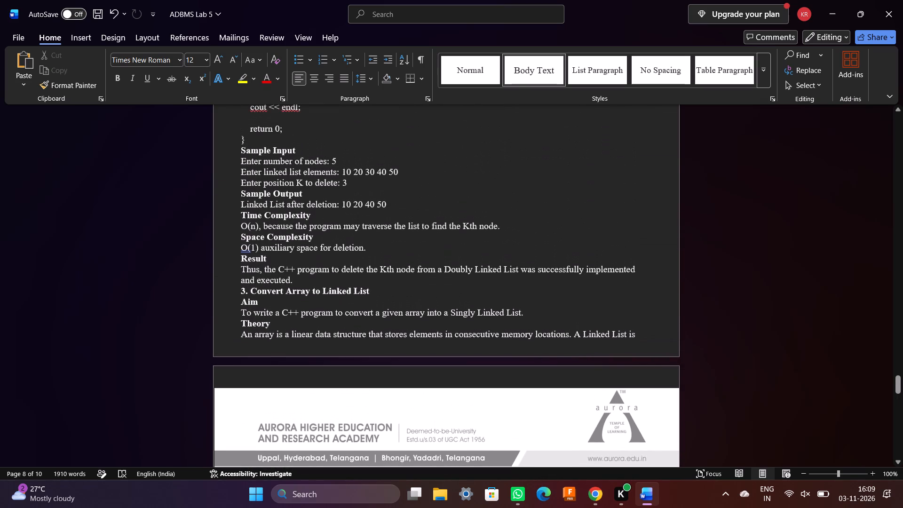
left_click(298, 280)
key("Return")
key("Return")
key("Return")
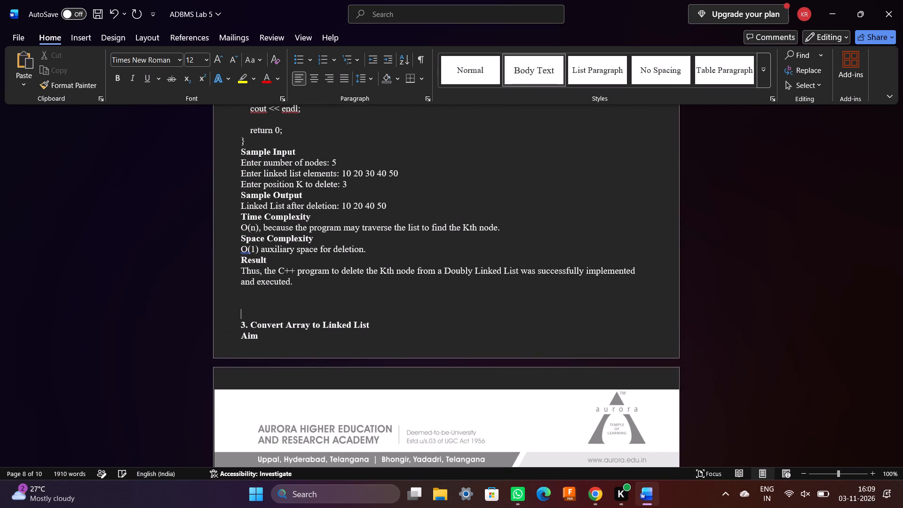
key("Return")
key("Return")
Delete the C++ code under the C++ Program heading of the Deletion of Kth Node in Doubly Linked List answer.
scroll(355, 217, "up", 1)
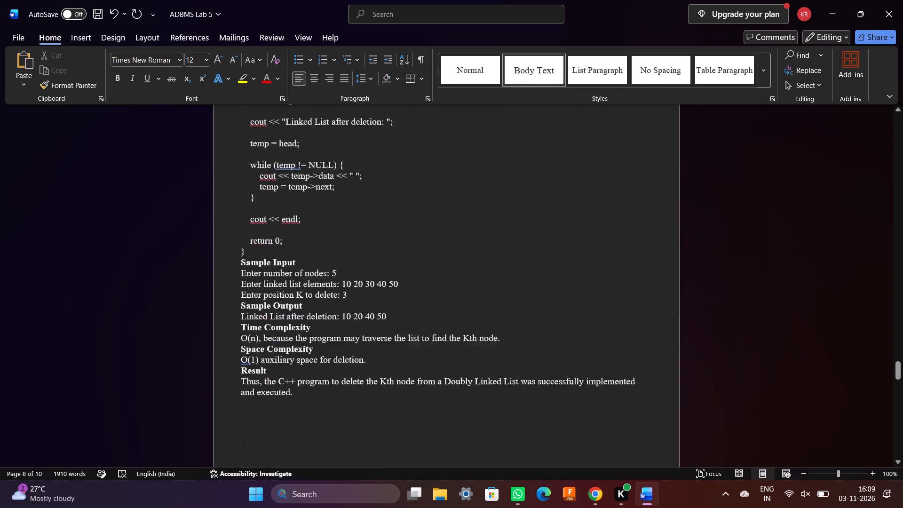
scroll(355, 217, "up", 1)
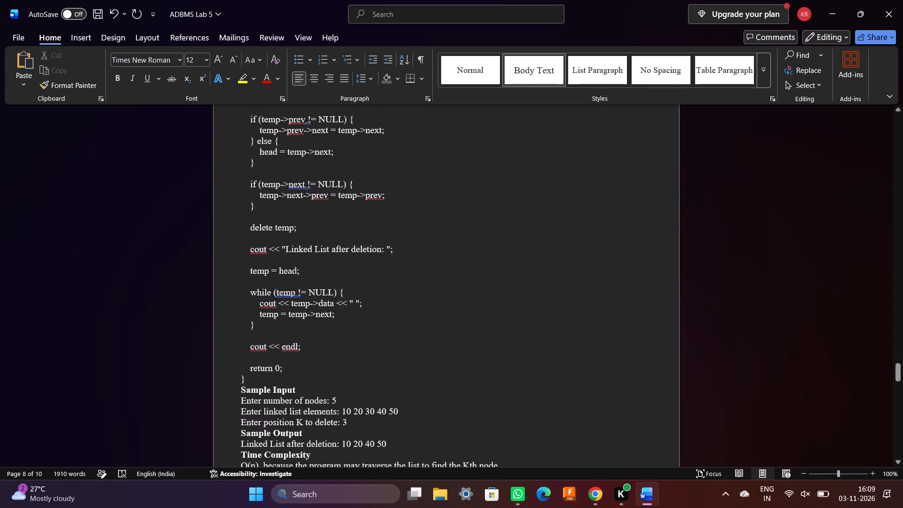
left_click_drag(249, 381, 270, 82)
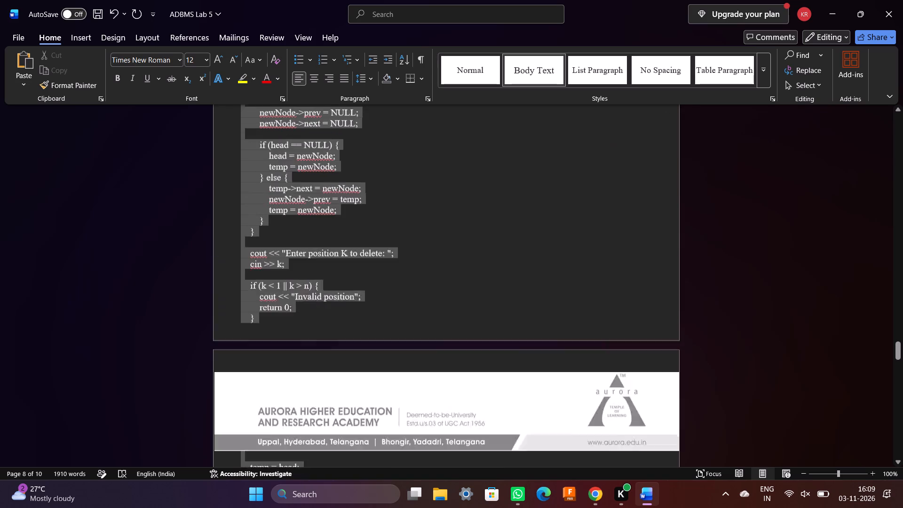
left_click_drag(270, 82, 250, 103)
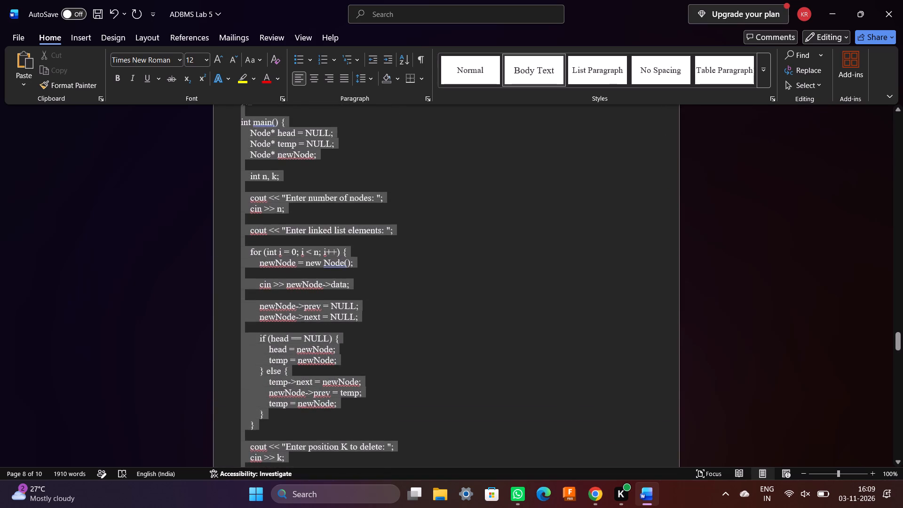
left_click_drag(250, 103, 239, 221)
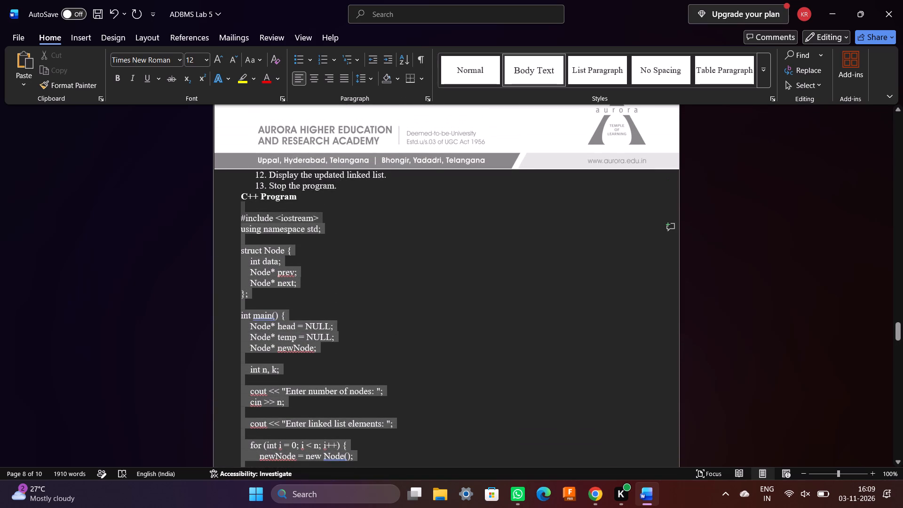
left_click_drag(239, 221, 241, 214)
key("BackSpace")
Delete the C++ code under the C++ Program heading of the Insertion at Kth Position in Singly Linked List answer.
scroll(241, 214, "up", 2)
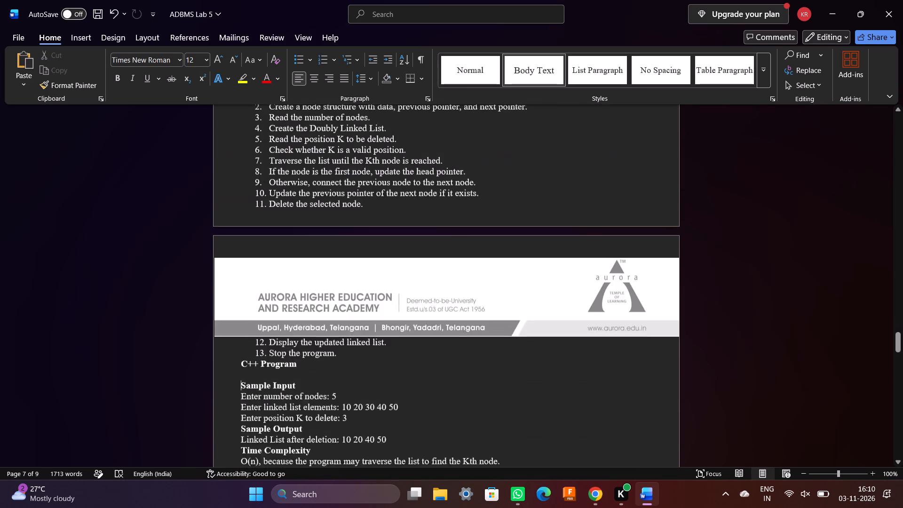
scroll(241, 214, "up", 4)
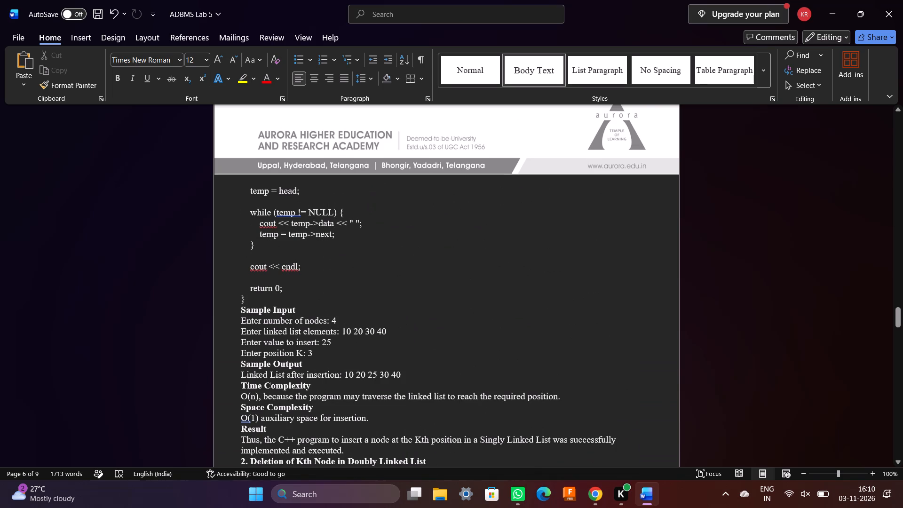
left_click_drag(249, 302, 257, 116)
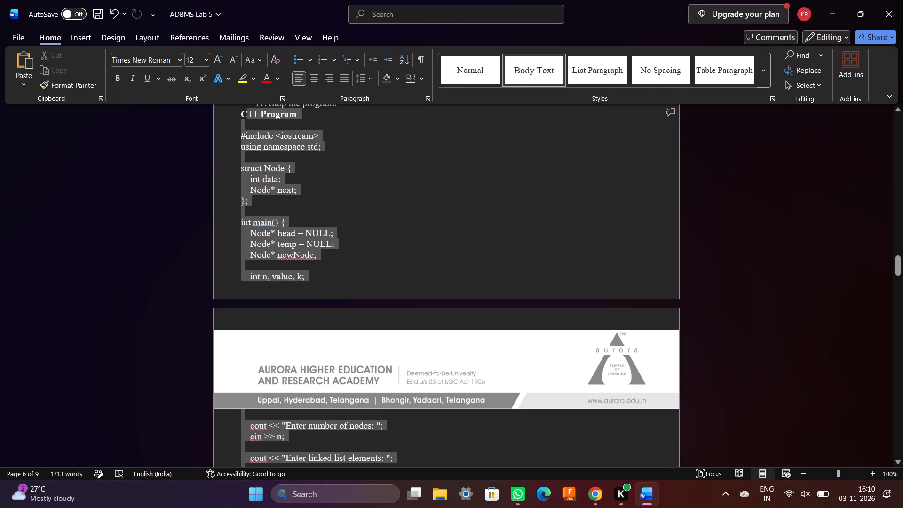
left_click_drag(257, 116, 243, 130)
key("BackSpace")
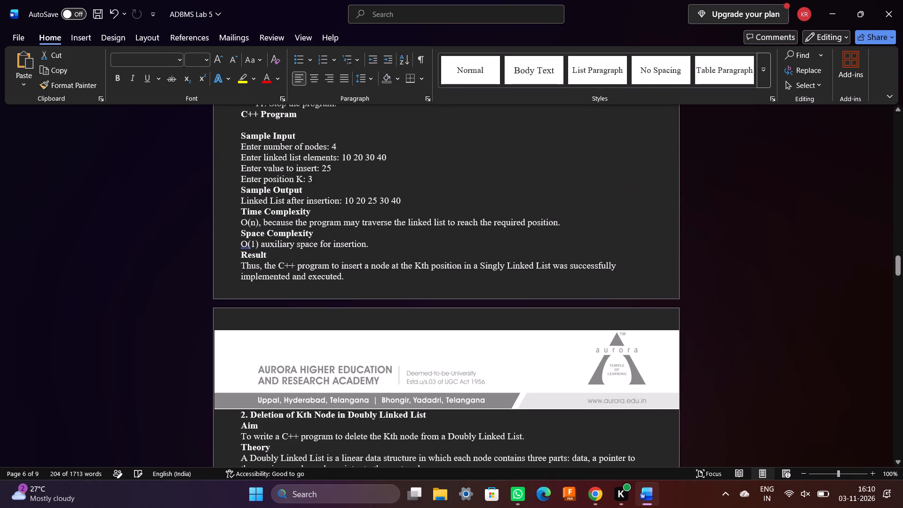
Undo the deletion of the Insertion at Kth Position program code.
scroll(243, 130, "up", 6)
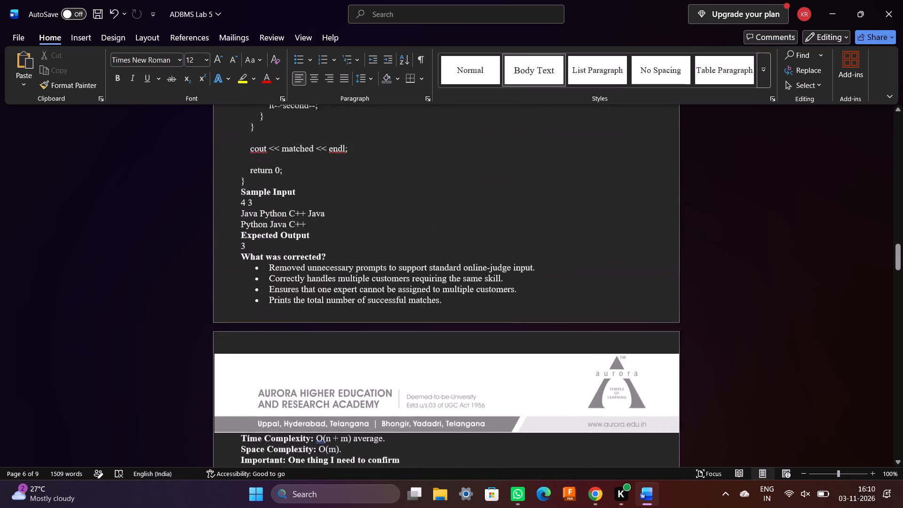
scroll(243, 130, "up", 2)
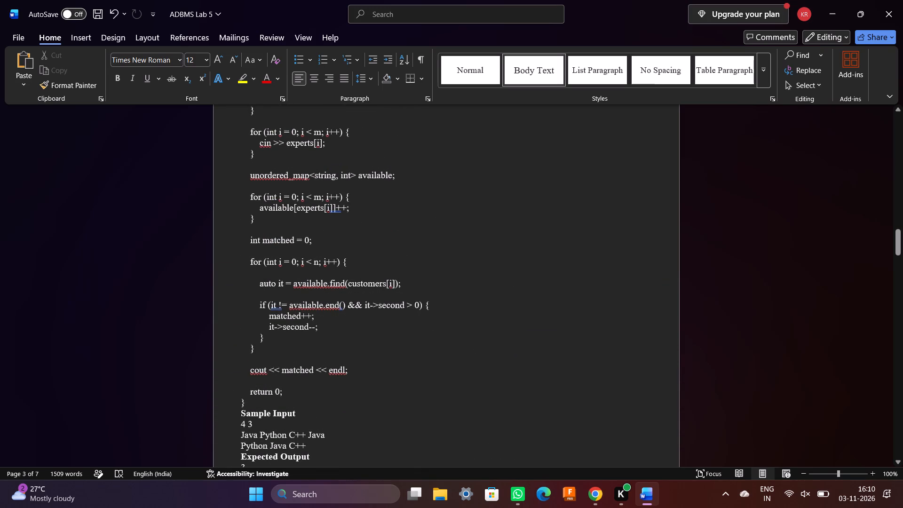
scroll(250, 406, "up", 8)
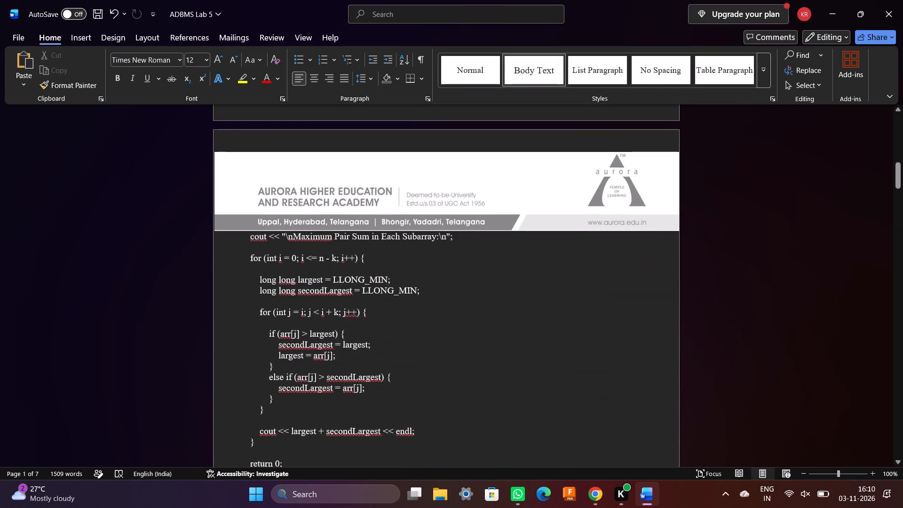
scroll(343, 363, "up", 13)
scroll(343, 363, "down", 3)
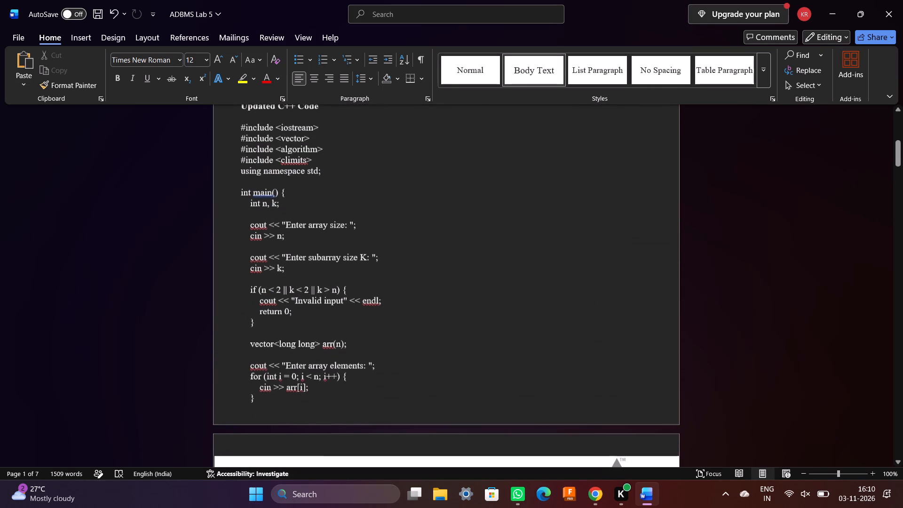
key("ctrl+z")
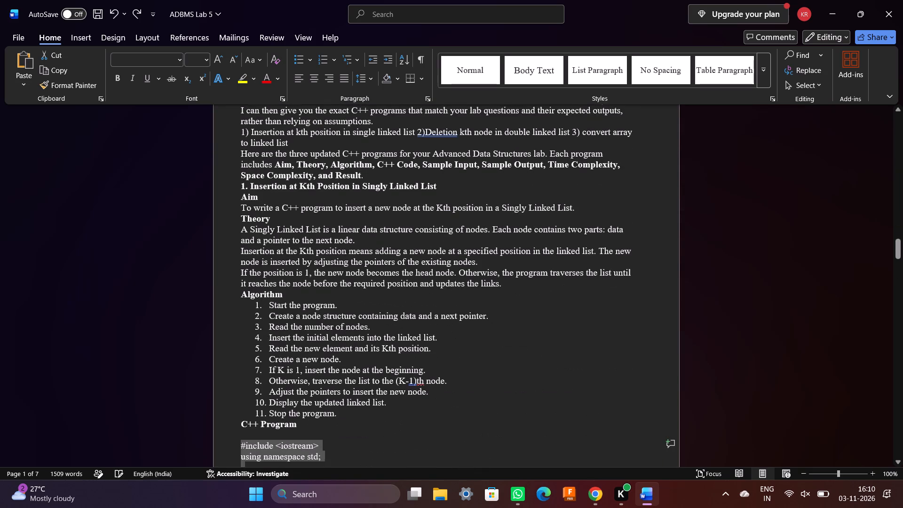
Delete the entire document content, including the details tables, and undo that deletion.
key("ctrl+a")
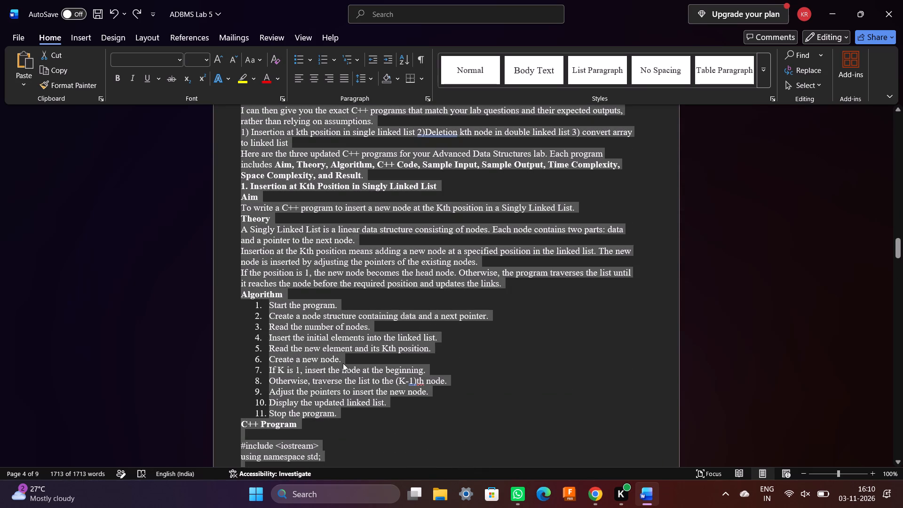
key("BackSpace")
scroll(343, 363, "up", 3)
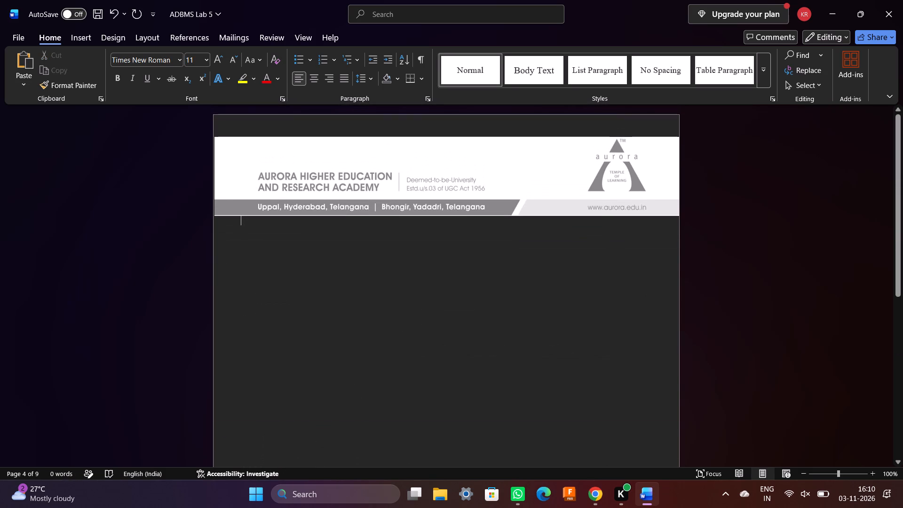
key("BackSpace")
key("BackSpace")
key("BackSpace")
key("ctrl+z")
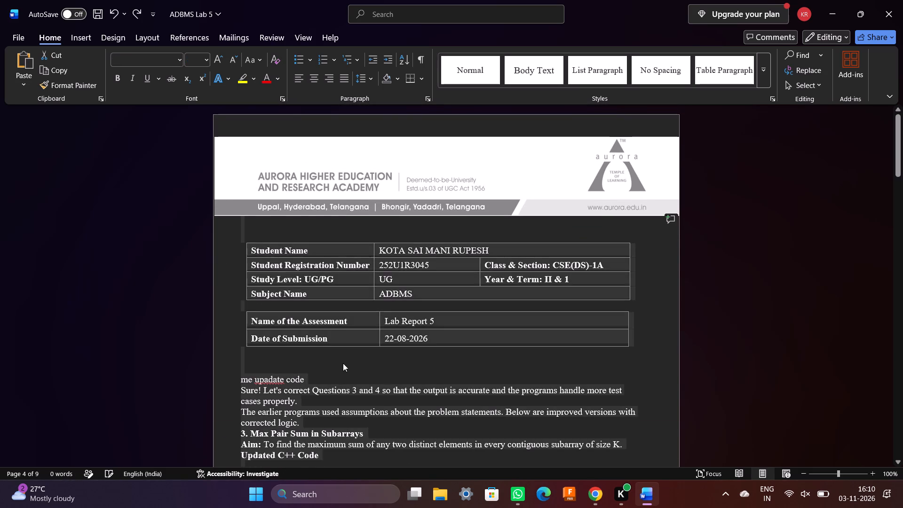
Delete all the pasted answer text below the two details tables, from "me upadate code" to the document's end, keeping the tables.
scroll(343, 363, "down", 1)
left_click(331, 310)
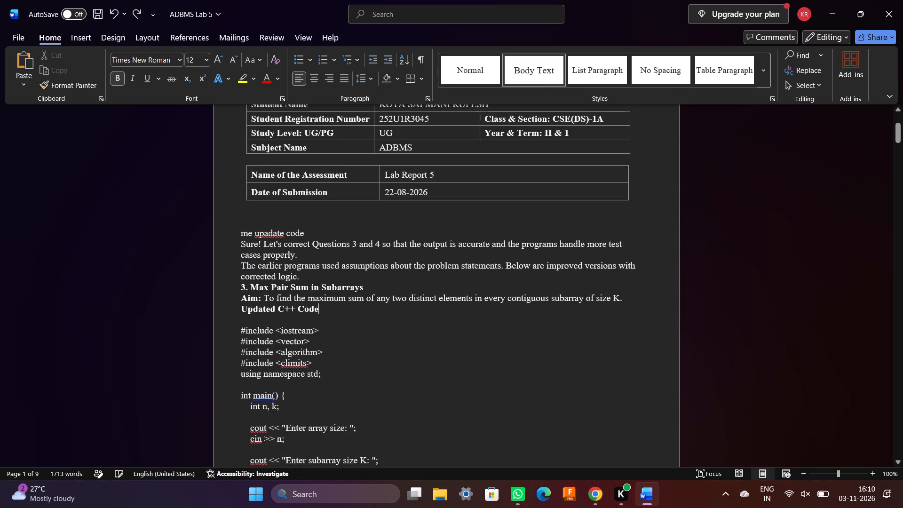
left_click_drag(239, 219, 462, 507)
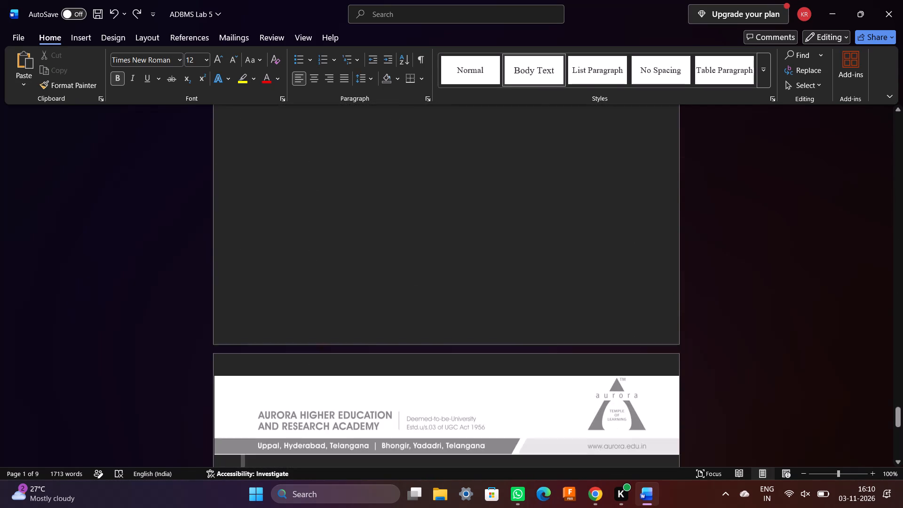
left_click_drag(462, 507, 293, 303)
key("BackSpace")
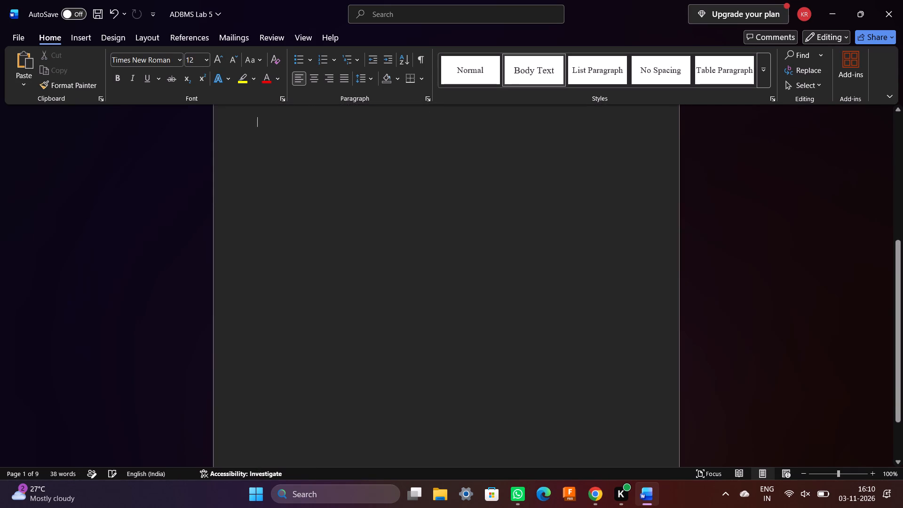
scroll(293, 303, "up", 1)
scroll(293, 303, "down", 3)
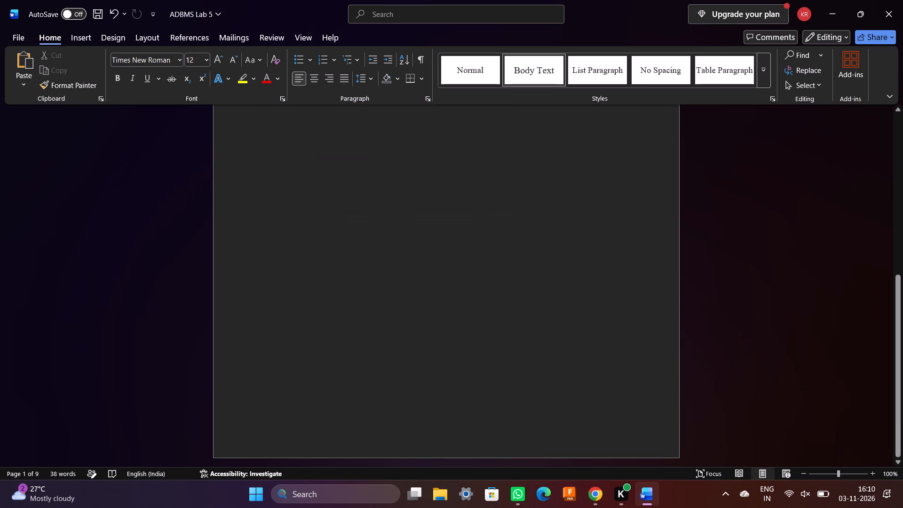
scroll(293, 303, "up", 6)
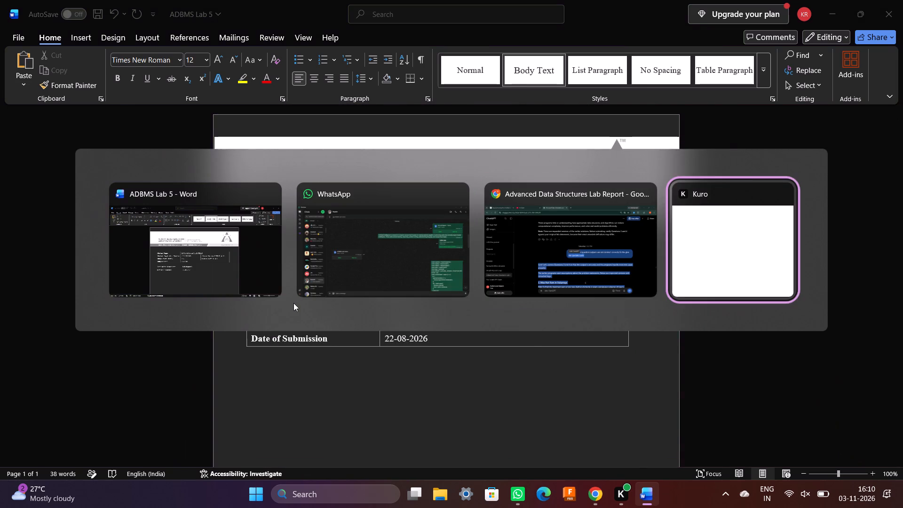
In the ChatGPT chat in Chrome, copy the three linked-list answers from the "1. Insertion at Kth Position" heading to the last Result, excluding Overall Conclusion.
left_click(206, 204)
scroll(224, 314, "down", 2)
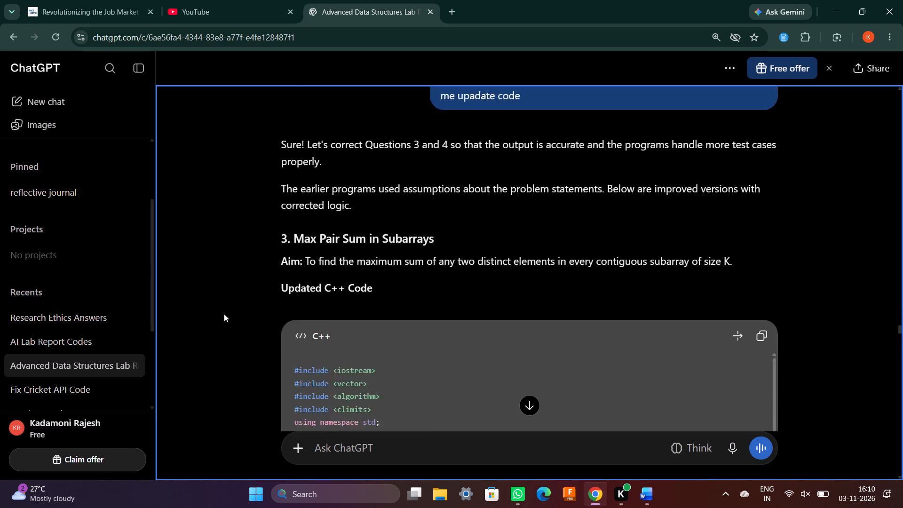
scroll(224, 314, "down", 11)
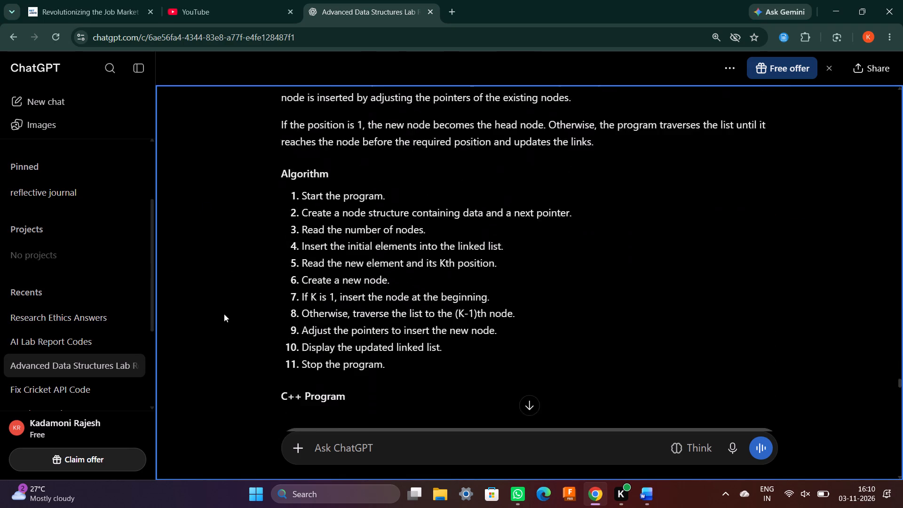
scroll(224, 314, "down", 10)
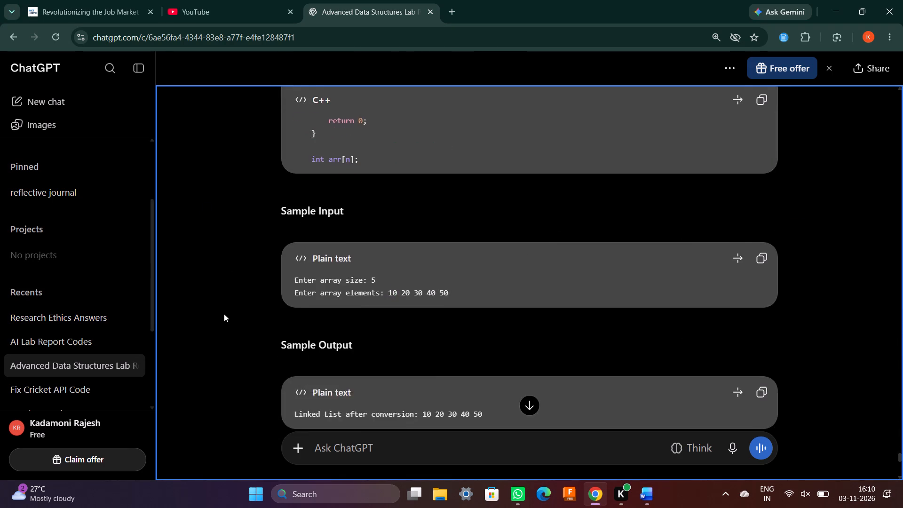
scroll(224, 314, "down", 5)
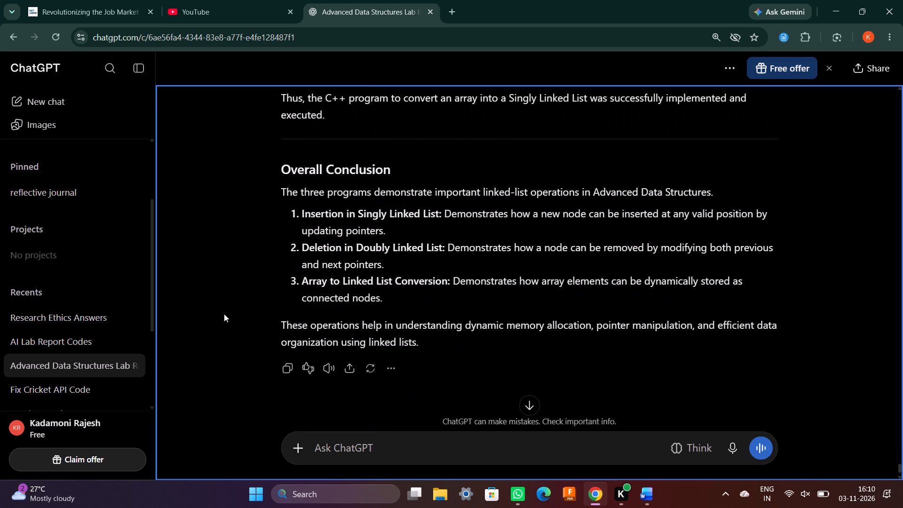
scroll(224, 314, "down", 1)
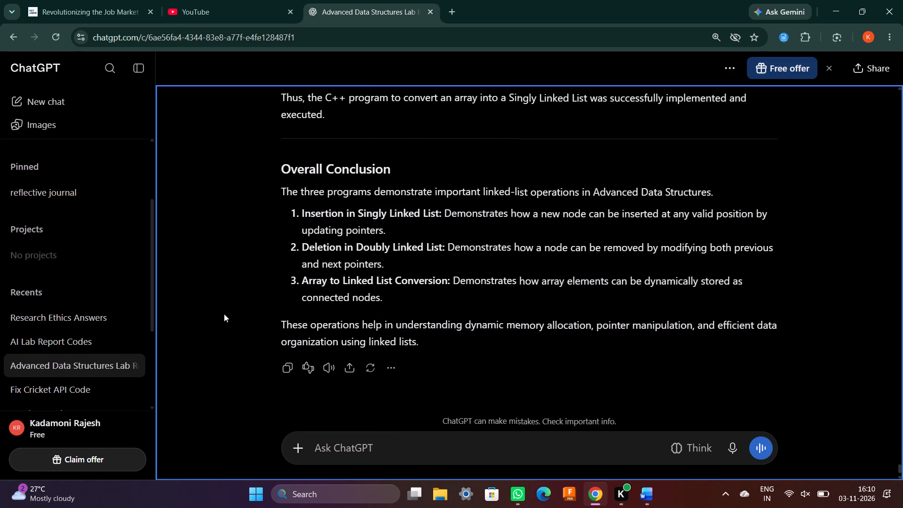
scroll(224, 314, "up", 11)
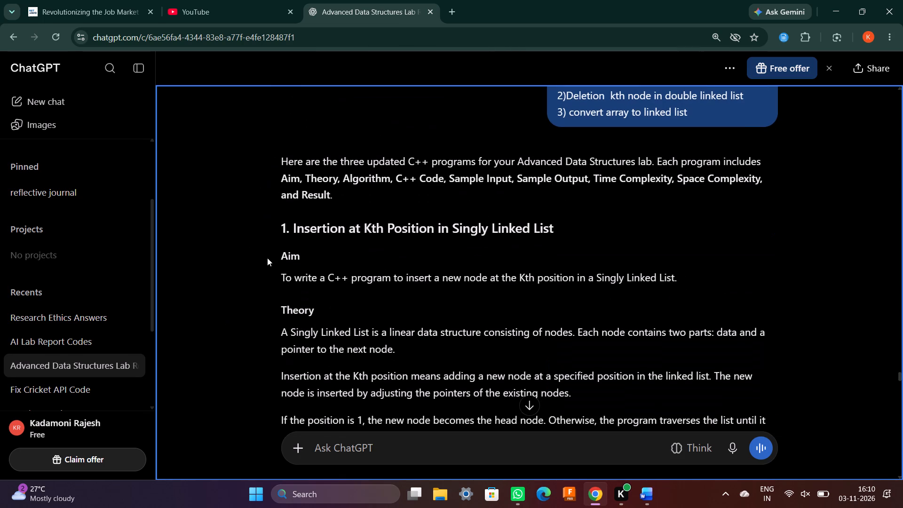
left_click_drag(277, 213, 393, 439)
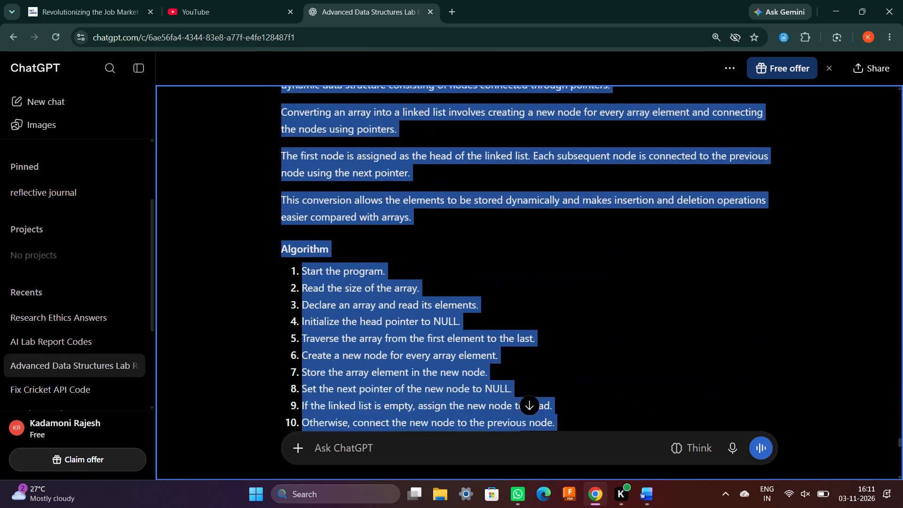
left_click_drag(393, 439, 447, 342)
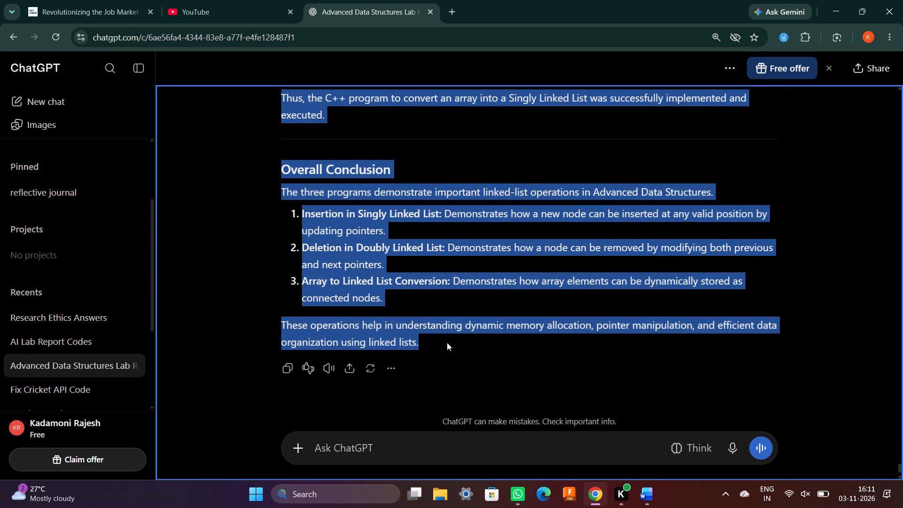
left_click_drag(447, 342, 346, 121)
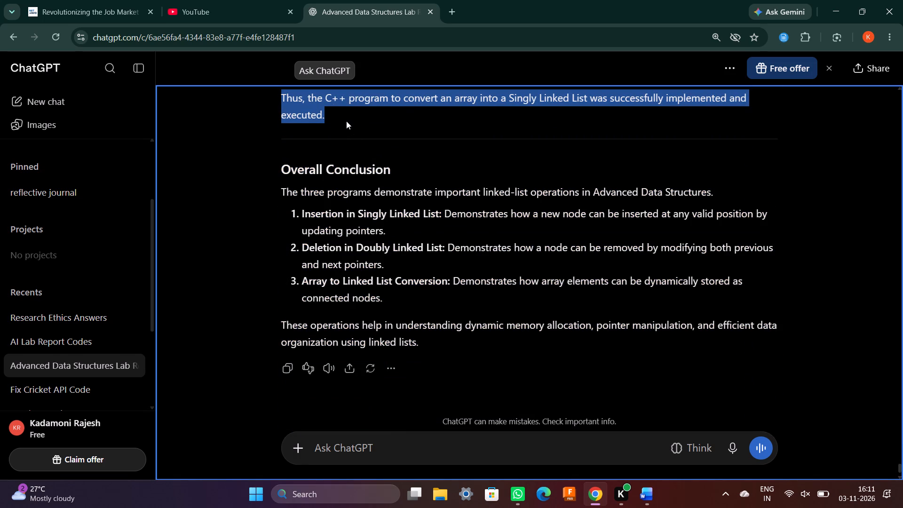
key("ctrl+c")
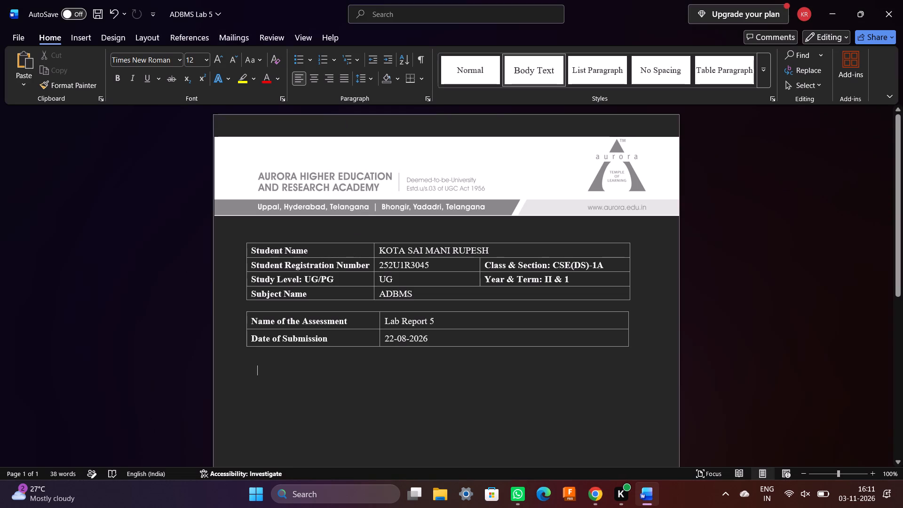
Switch to the ADBMS Lab 5 Word document and paste the copied linked-list answers below the details tables.
key("ctrl+v")
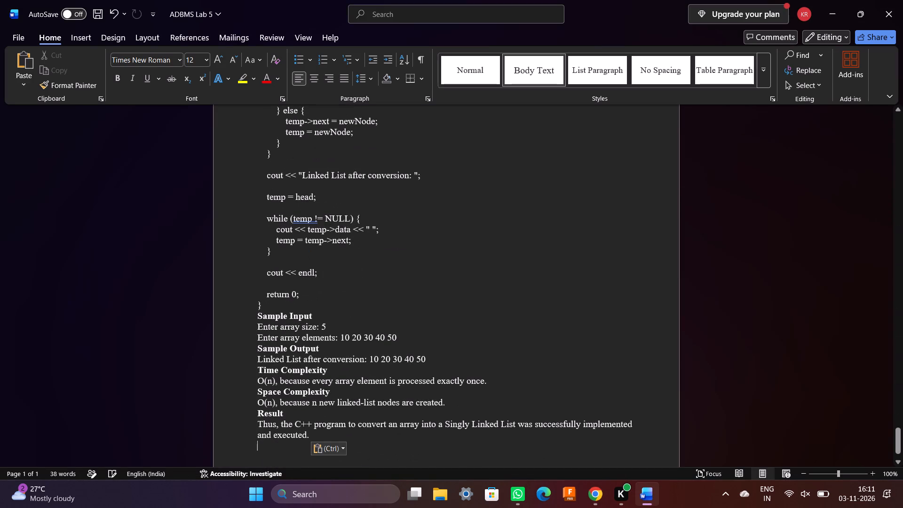
scroll(275, 369, "up", 20)
scroll(275, 369, "up", 5)
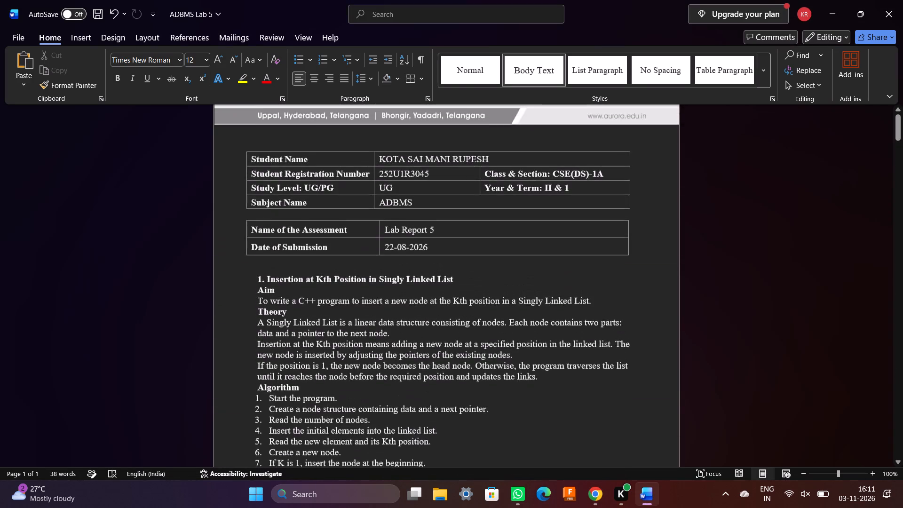
Format the whole Insertion at Kth Position in Singly Linked List answer, heading through Result, in Calibri (Body) at size 14.
scroll(275, 369, "down", 1)
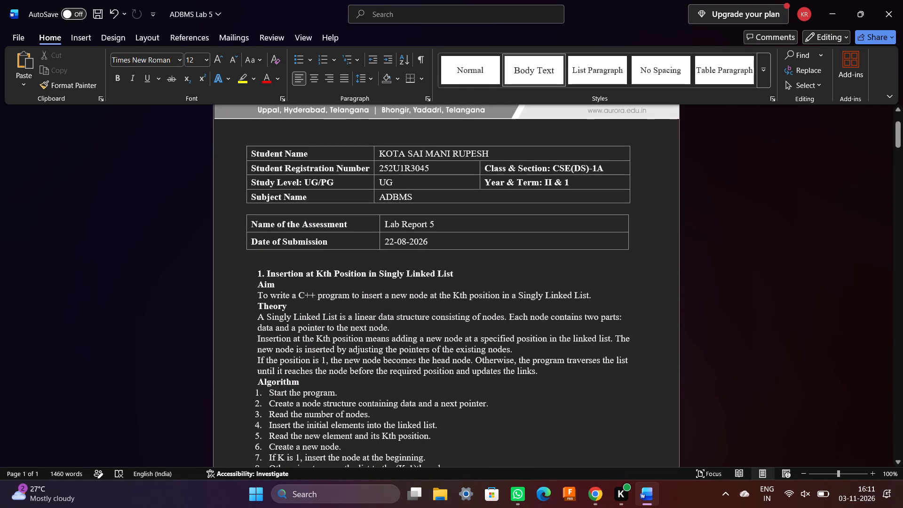
left_click_drag(255, 269, 358, 461)
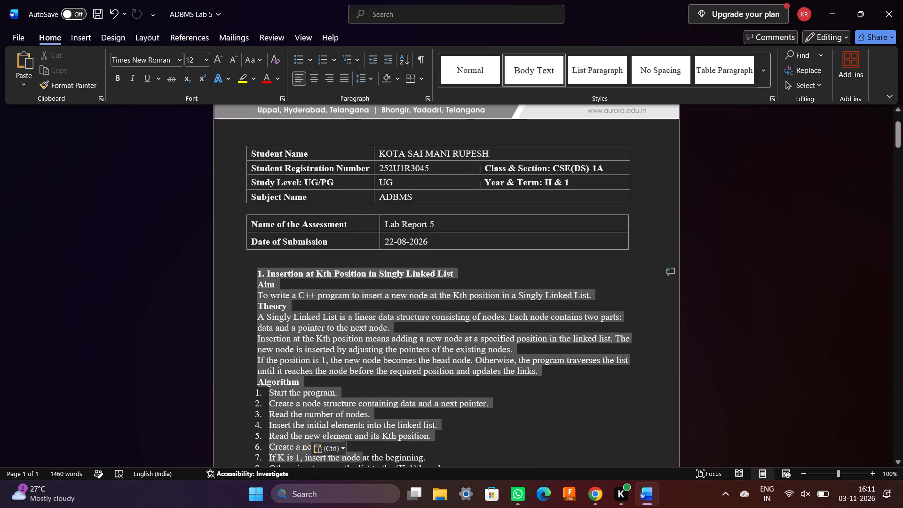
left_click_drag(358, 461, 364, 491)
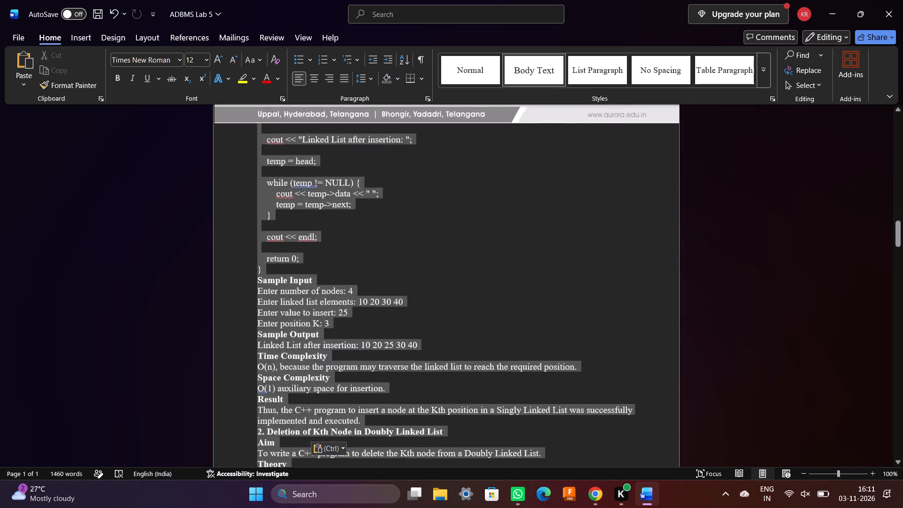
left_click_drag(364, 491, 349, 177)
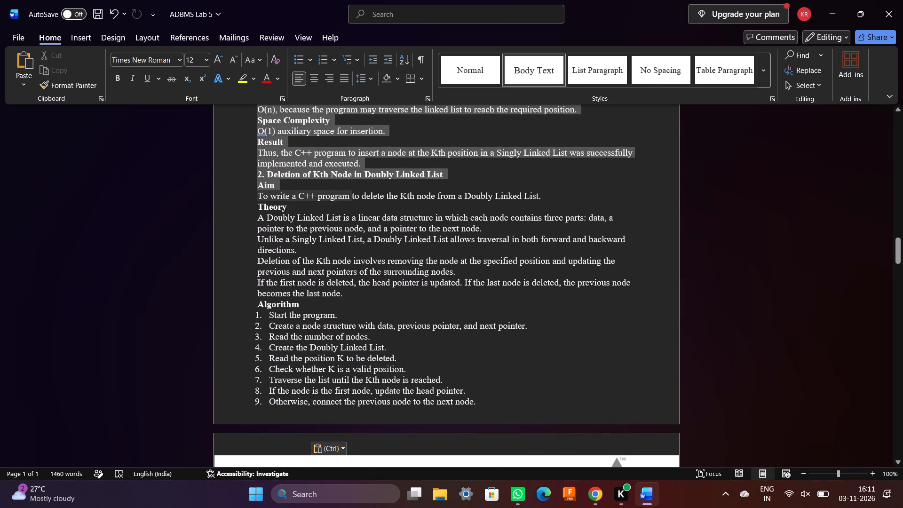
left_click_drag(349, 177, 363, 164)
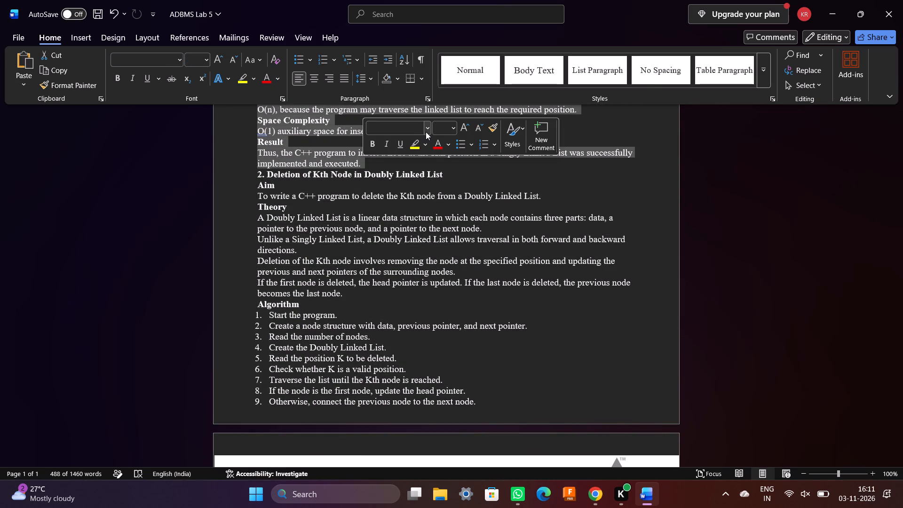
left_click(428, 130)
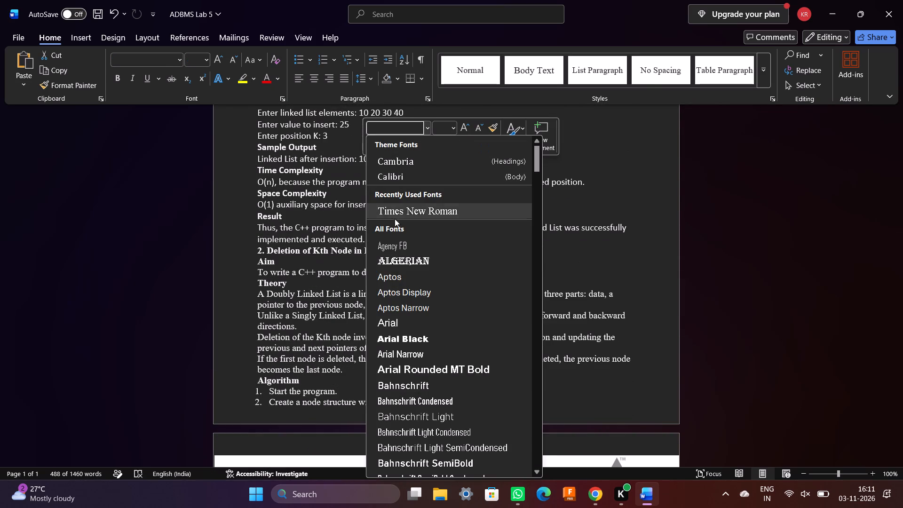
left_click(394, 174)
left_click(452, 124)
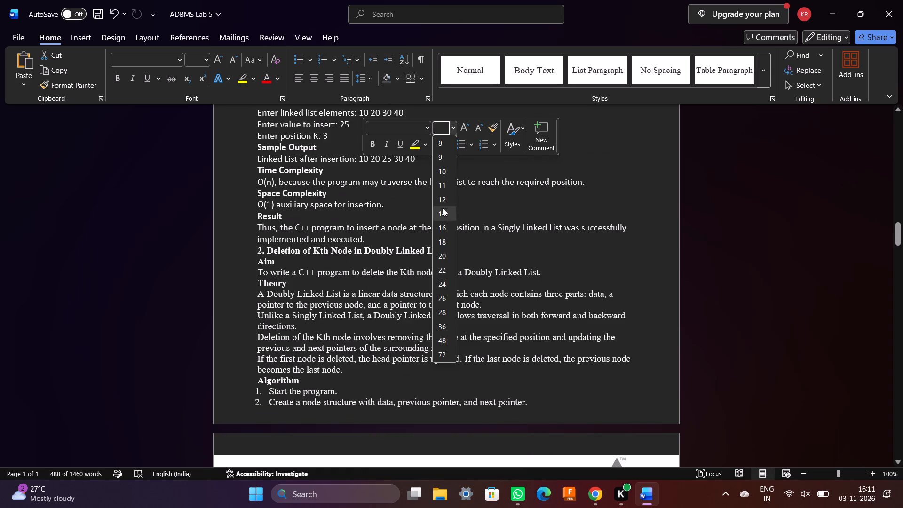
left_click(443, 216)
left_click(332, 261)
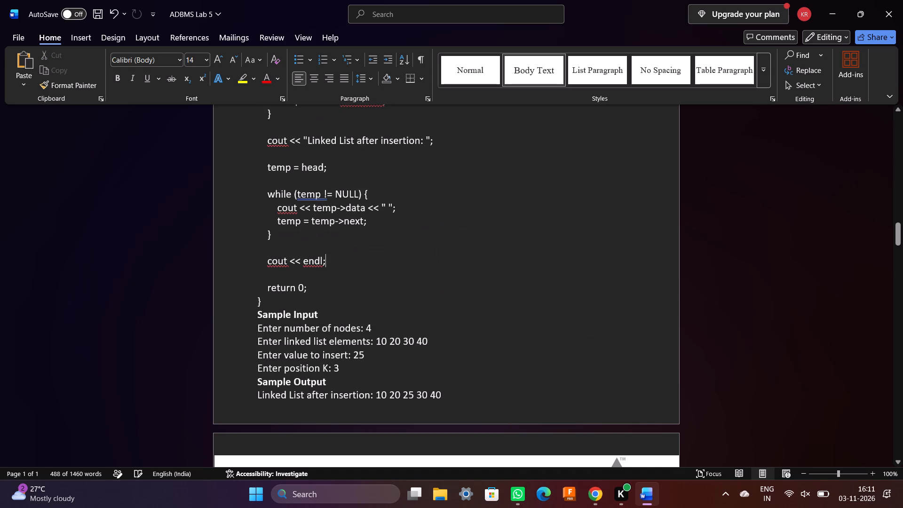
Delete the C++ code between the C++ Program and Sample Input headings of the Insertion at Kth Position answer.
scroll(320, 293, "up", 11)
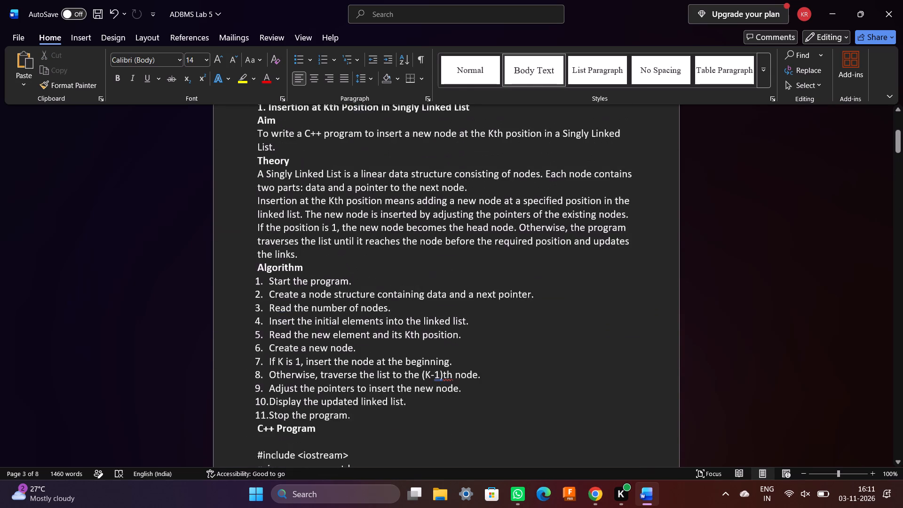
scroll(320, 293, "down", 1)
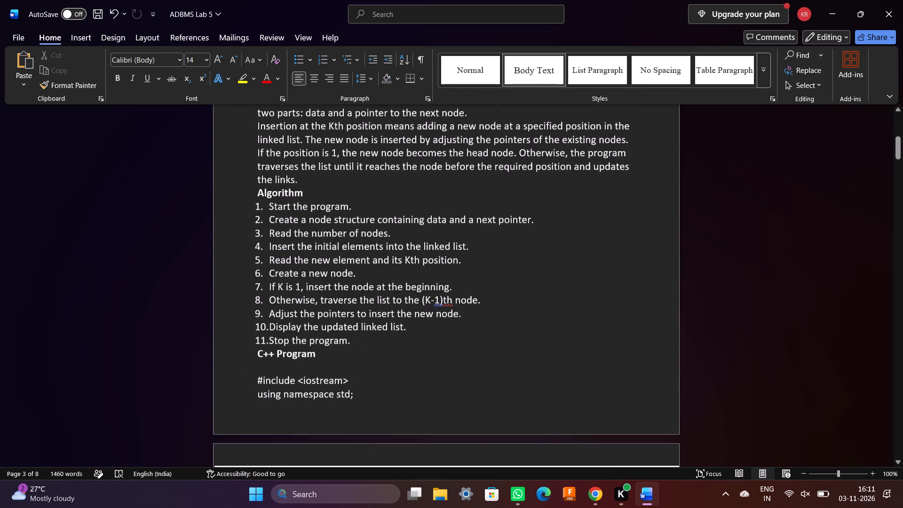
left_click_drag(255, 375, 325, 490)
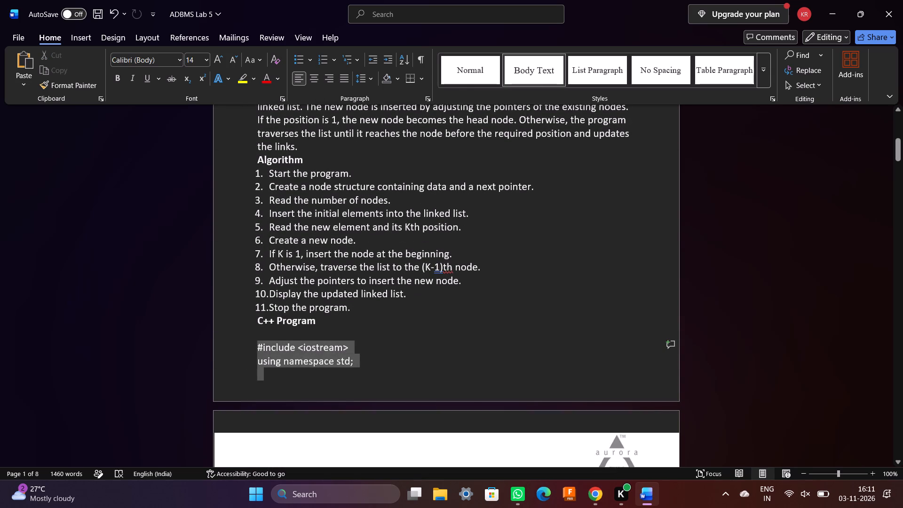
left_click_drag(325, 490, 313, 430)
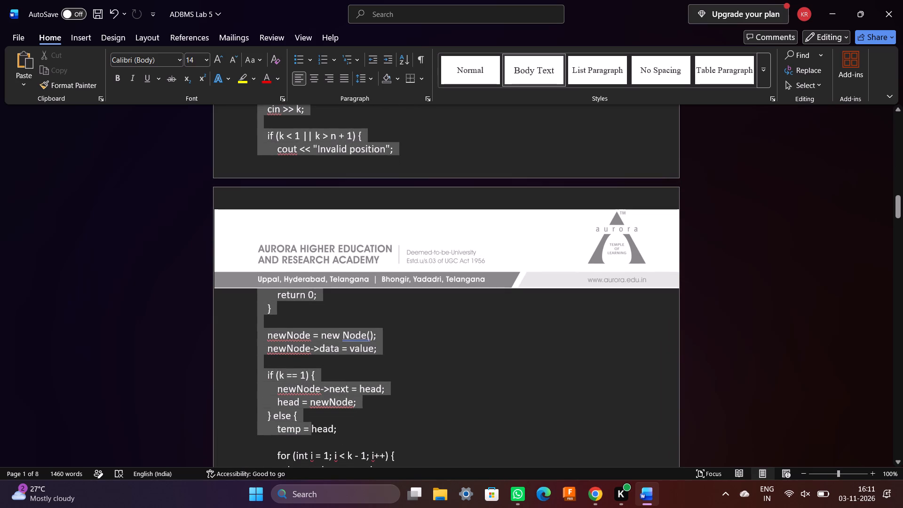
left_click_drag(313, 430, 326, 466)
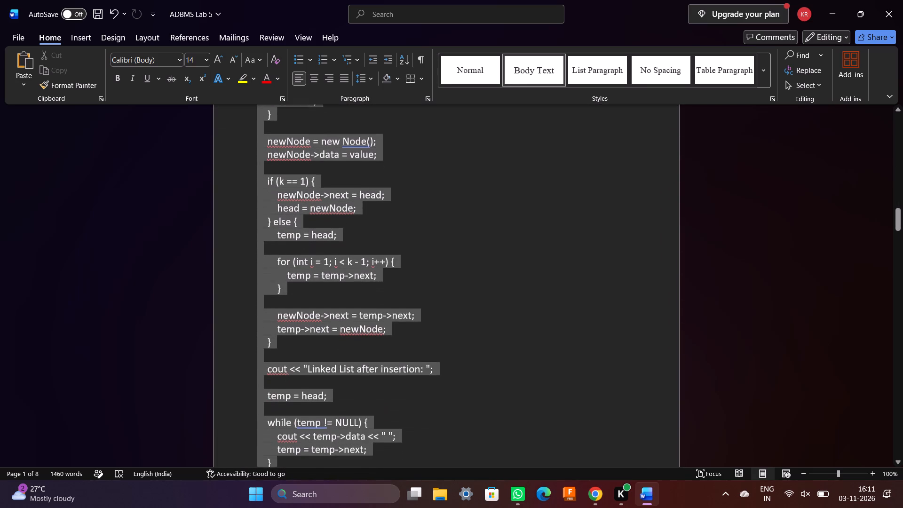
left_click_drag(326, 466, 283, 290)
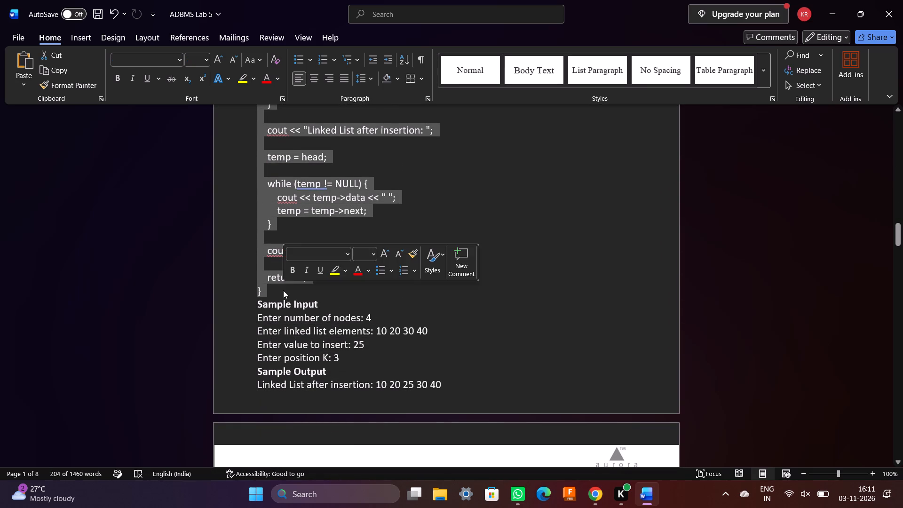
key("BackSpace")
Add a colon after the Aim heading of the Insertion at Kth Position answer.
scroll(283, 290, "up", 1)
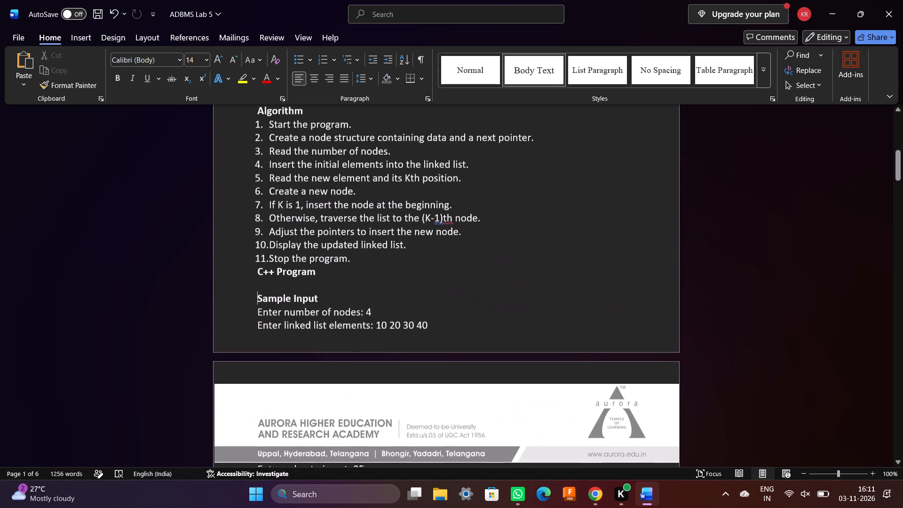
scroll(283, 290, "up", 2)
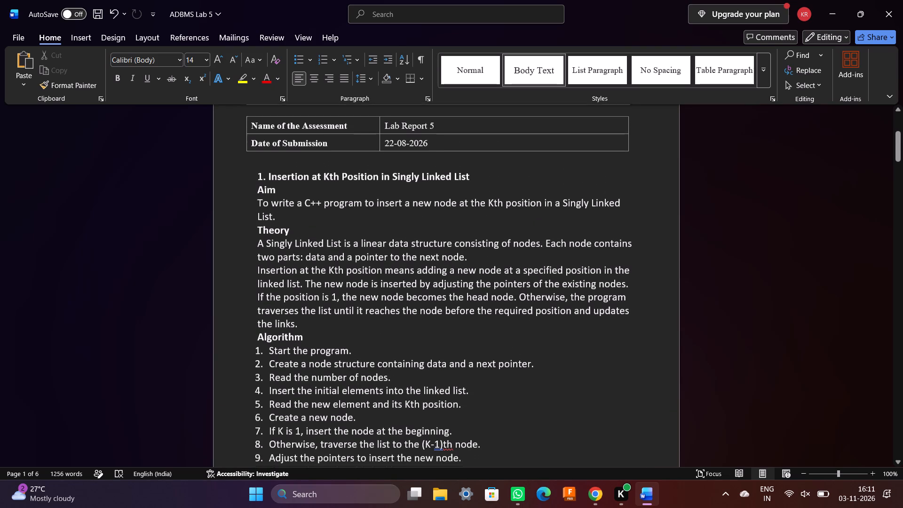
left_click(284, 189)
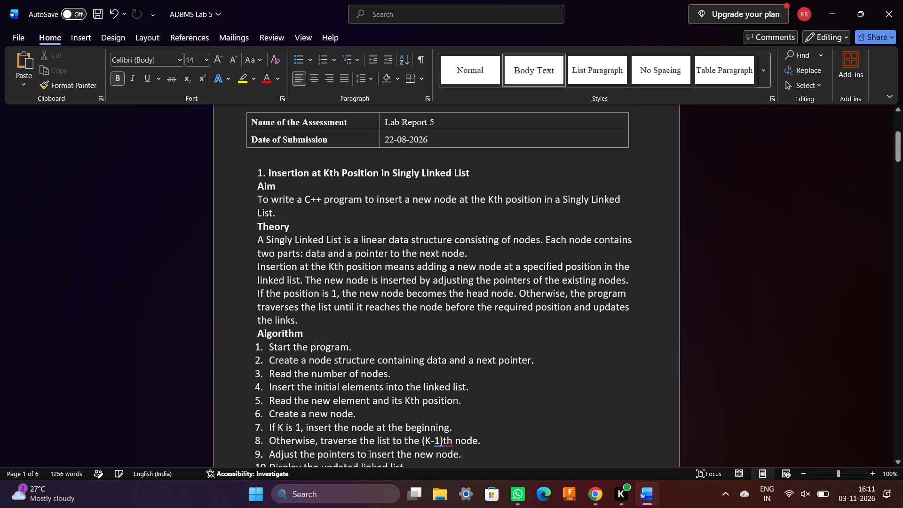
key("shift+colon")
Insert an unnumbered blank line between the Insertion at Kth Position title and its Aim heading.
left_click(482, 168)
key("Return")
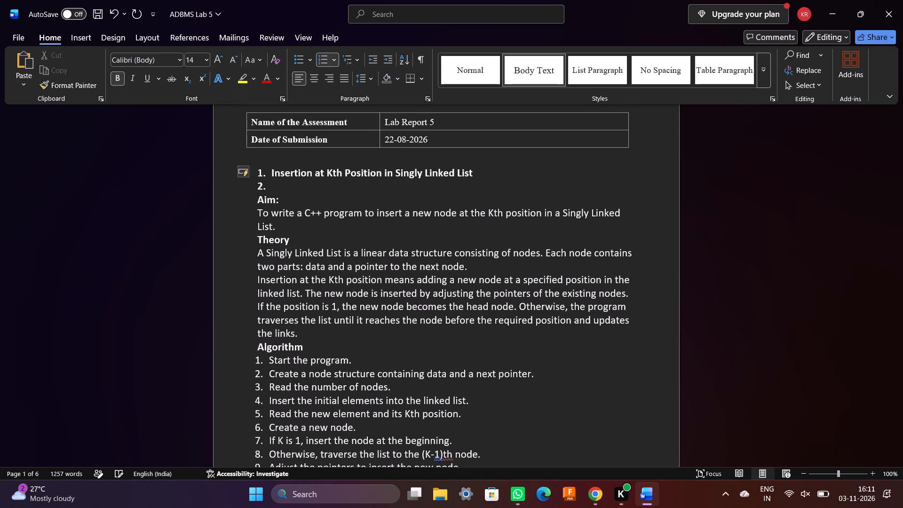
key("BackSpace")
Add a colon after the Theory heading of the Insertion at Kth Position answer, leaving no blank line beneath it.
scroll(482, 168, "down", 1)
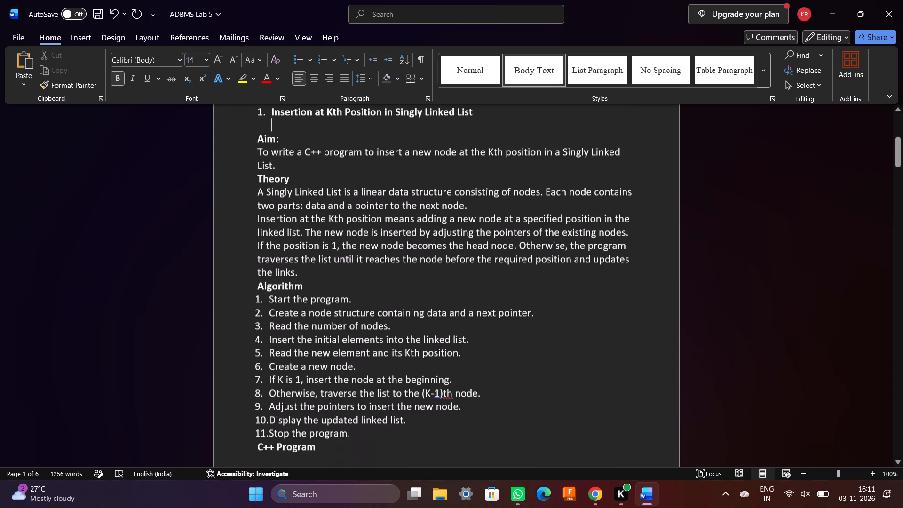
left_click(297, 171)
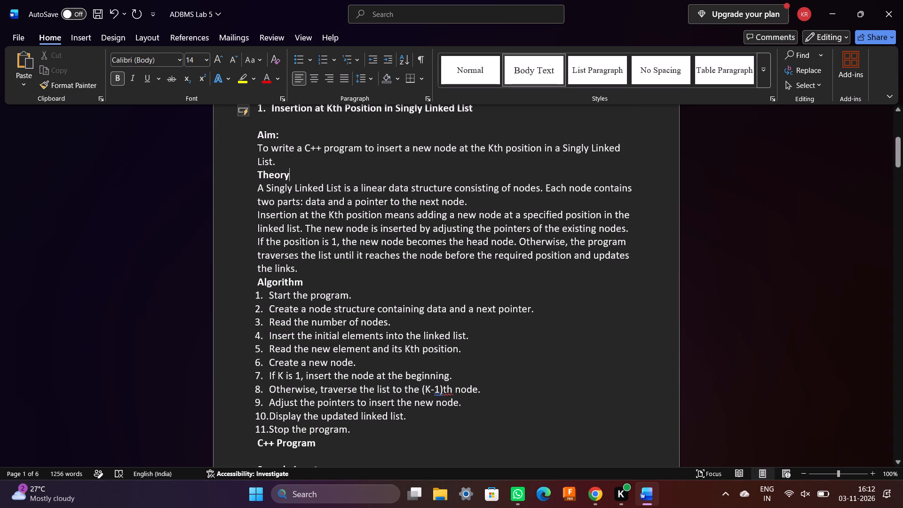
key("shift+colon")
key("Return")
key("BackSpace")
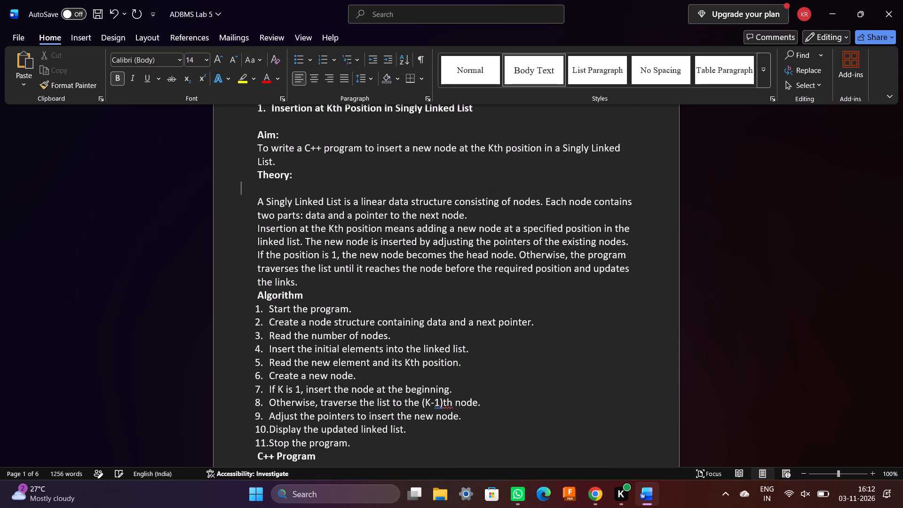
key("BackSpace")
Insert two blank lines between the first answer's Result paragraph and the Deletion of Kth Node in Doubly Linked List heading.
scroll(297, 171, "down", 1)
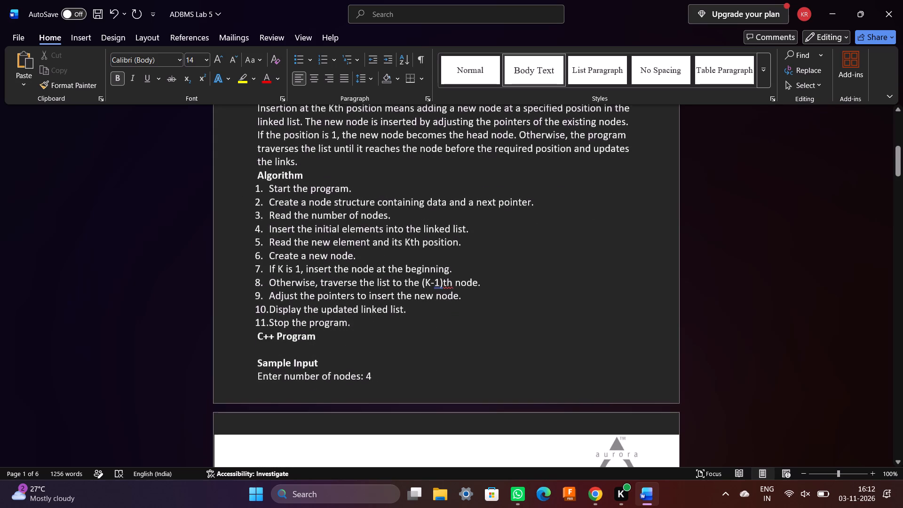
scroll(251, 173, "up", 2)
scroll(325, 302, "down", 1)
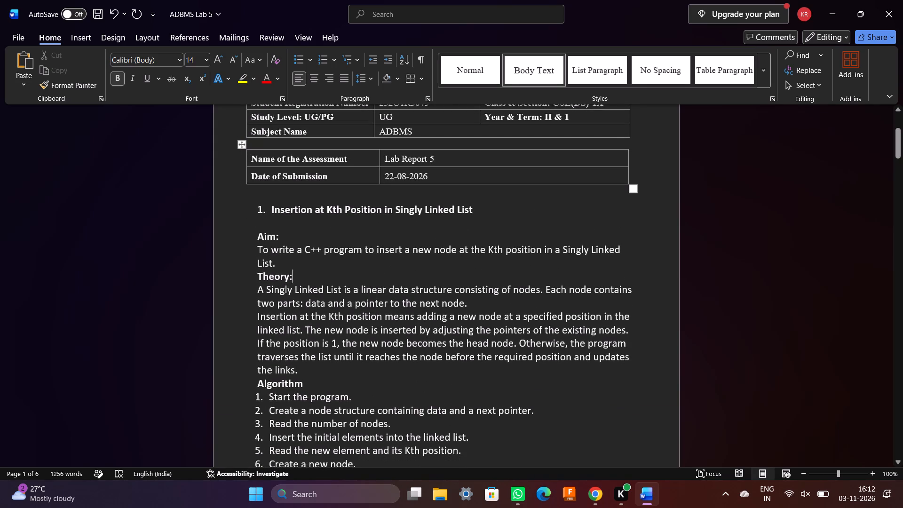
scroll(325, 302, "down", 3)
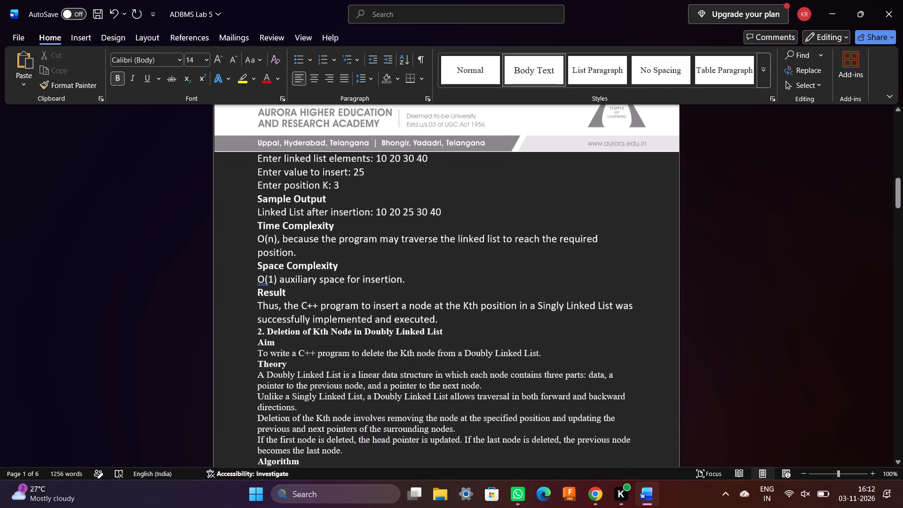
scroll(325, 302, "down", 1)
left_click(447, 274)
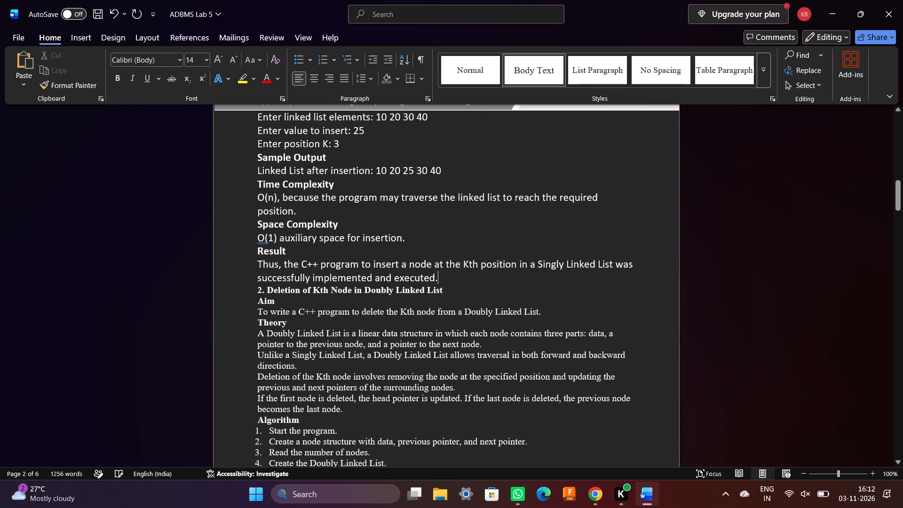
key("Return")
key("Return")
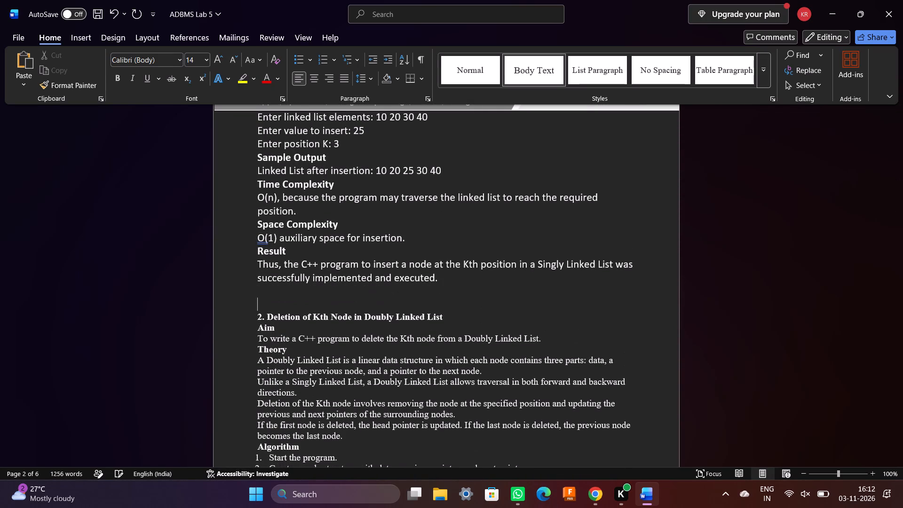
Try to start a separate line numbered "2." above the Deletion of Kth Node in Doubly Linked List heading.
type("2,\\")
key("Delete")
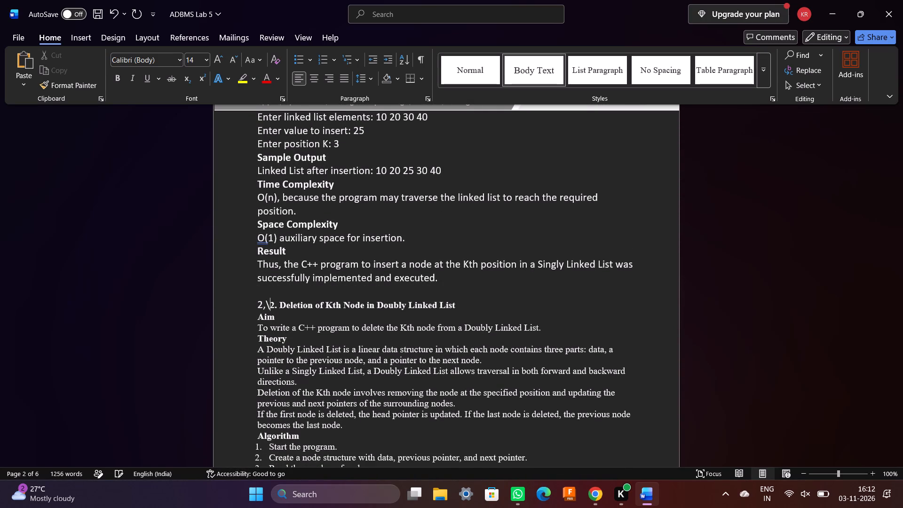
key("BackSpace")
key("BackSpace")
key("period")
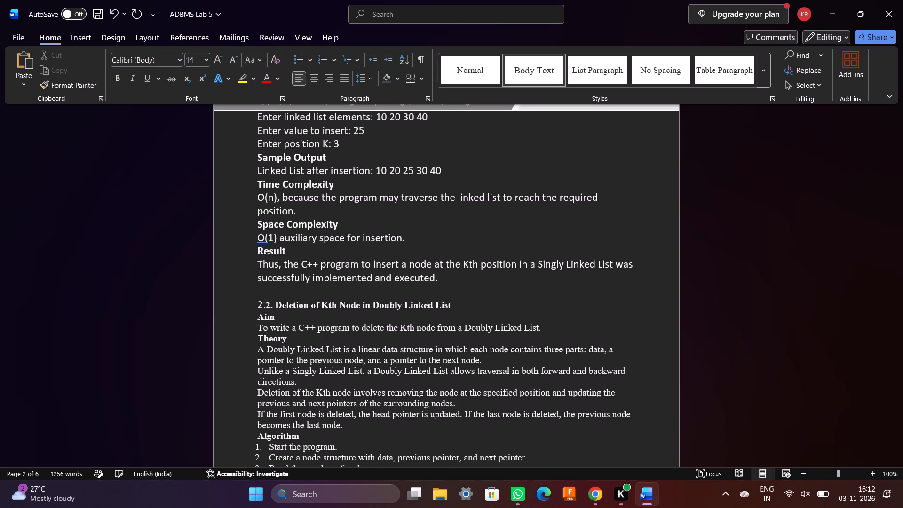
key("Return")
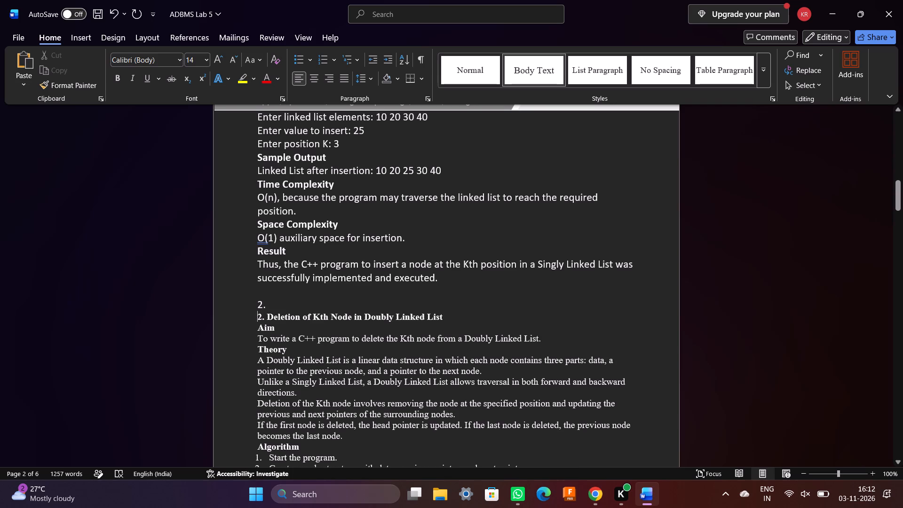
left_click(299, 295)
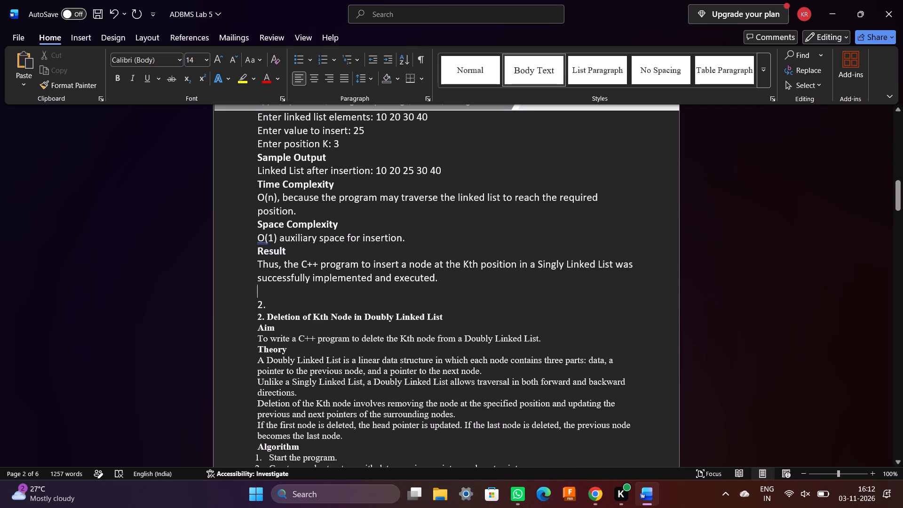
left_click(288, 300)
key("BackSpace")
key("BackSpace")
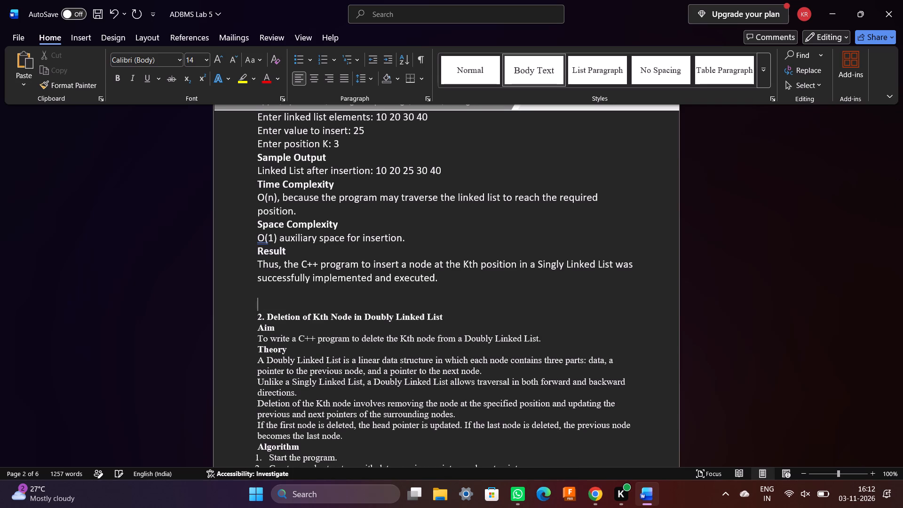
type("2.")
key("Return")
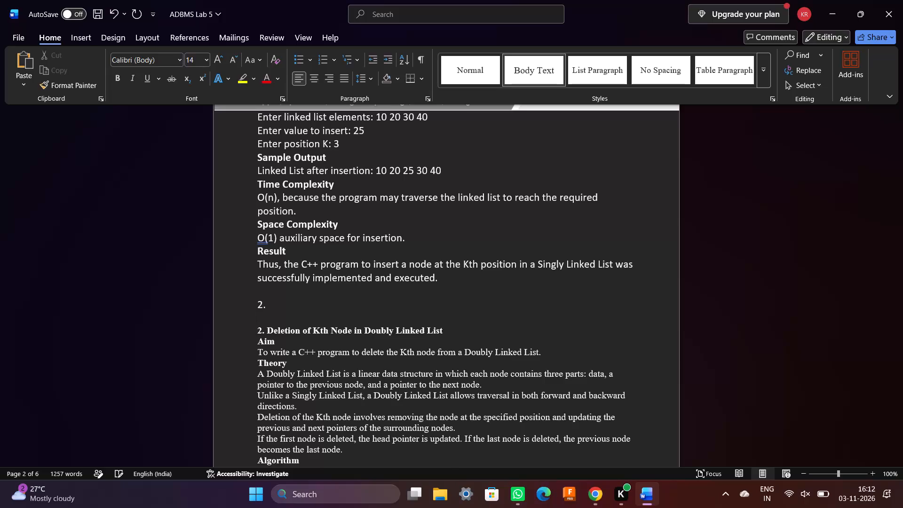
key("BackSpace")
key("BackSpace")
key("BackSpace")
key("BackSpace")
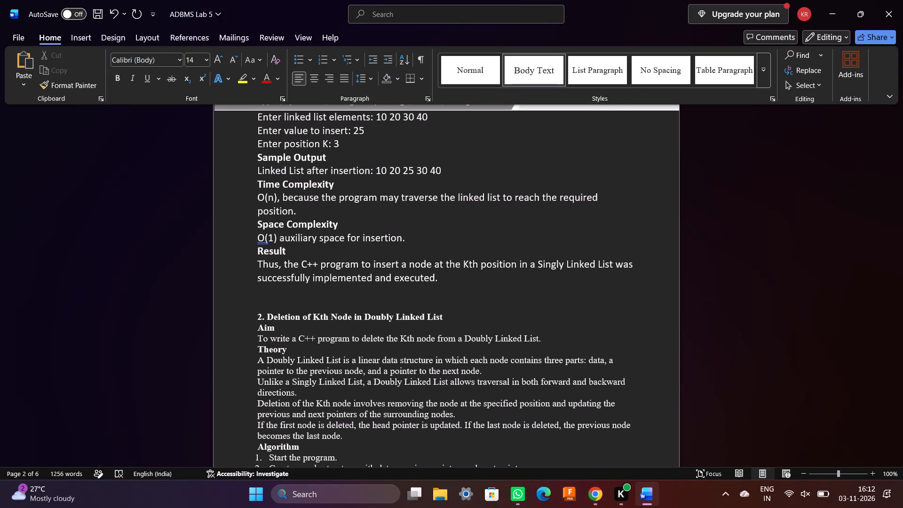
Review the layout of the Insertion at Kth Position answer from its title through its Result.
scroll(287, 300, "up", 1)
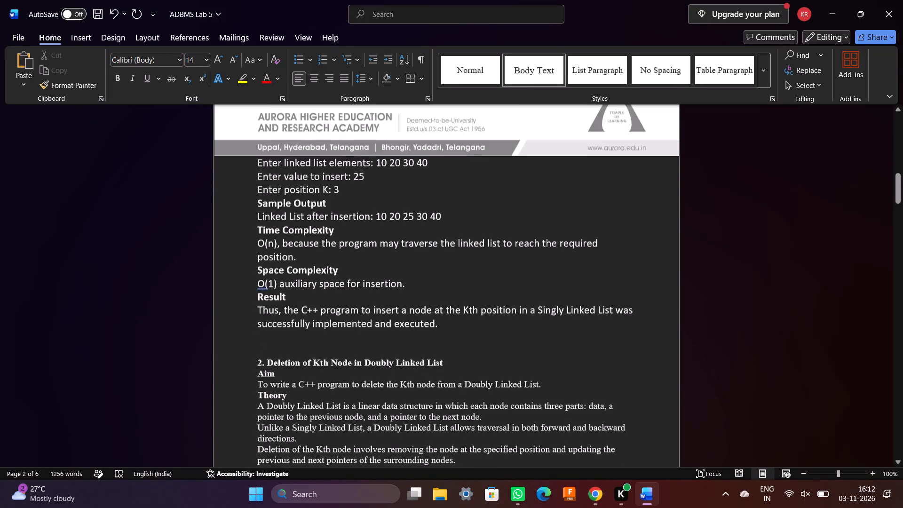
scroll(287, 300, "up", 5)
scroll(287, 300, "down", 1)
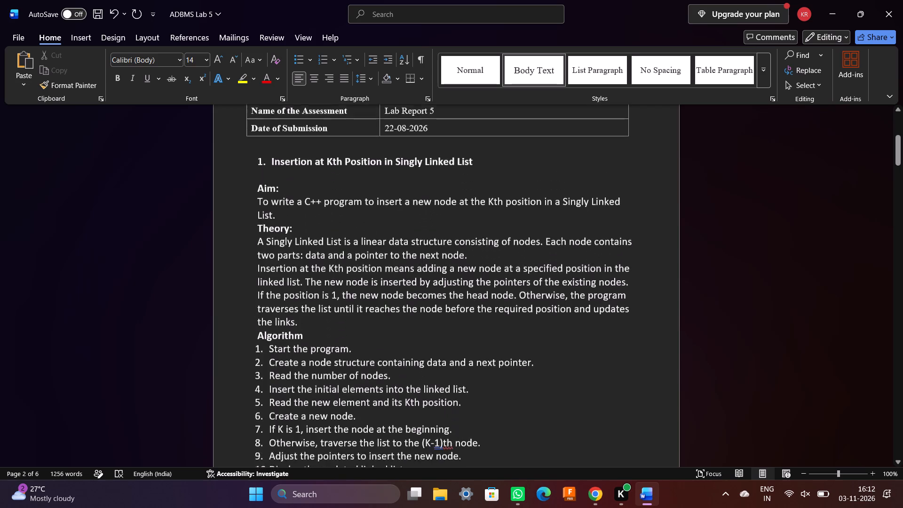
scroll(287, 300, "down", 1)
scroll(395, 348, "up", 1)
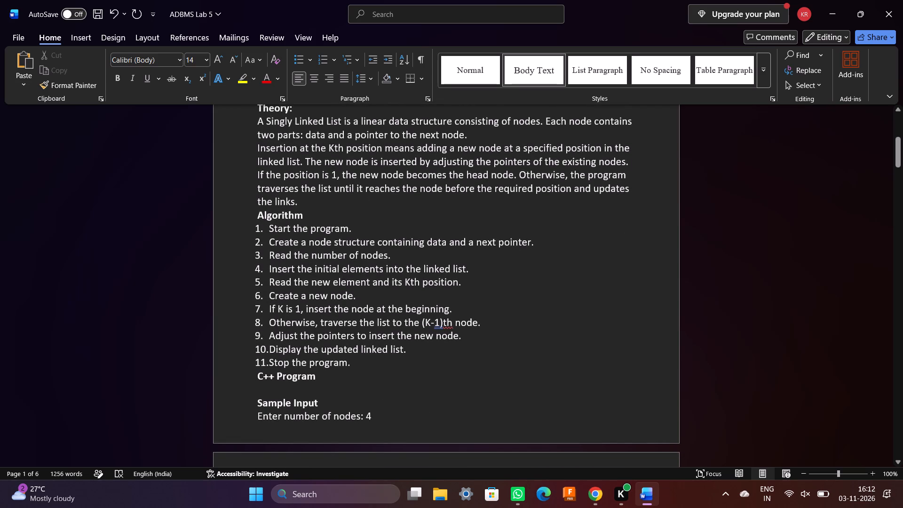
scroll(395, 348, "up", 1)
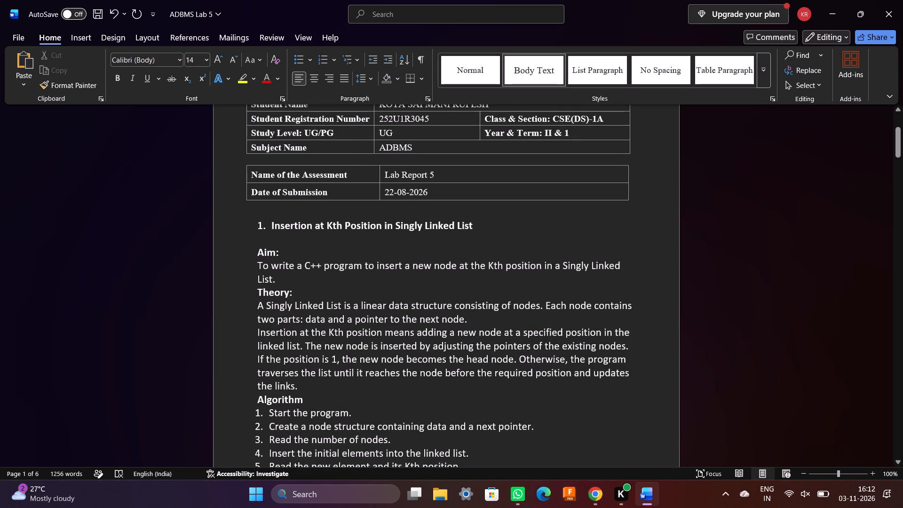
scroll(395, 348, "down", 6)
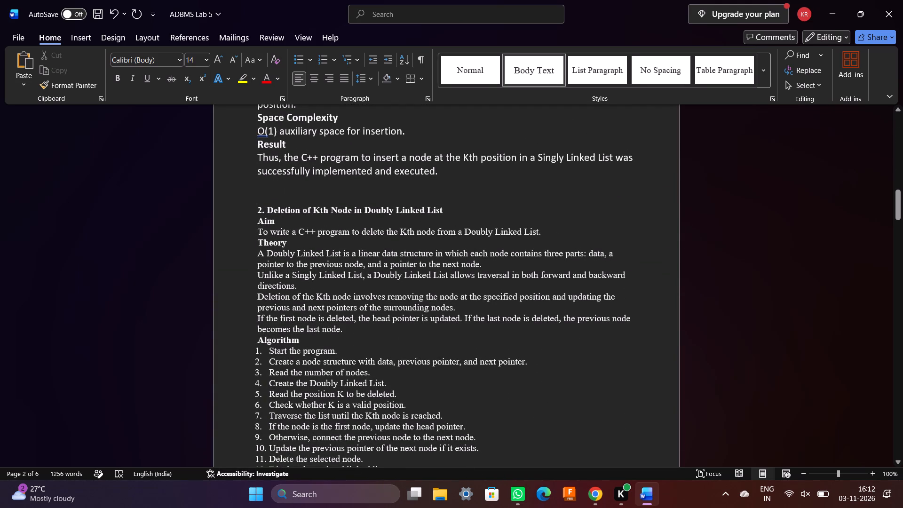
Format the whole Deletion of Kth Node in Doubly Linked List answer, heading through Result, in Calibri (Body) at size 14.
left_click_drag(256, 205, 383, 507)
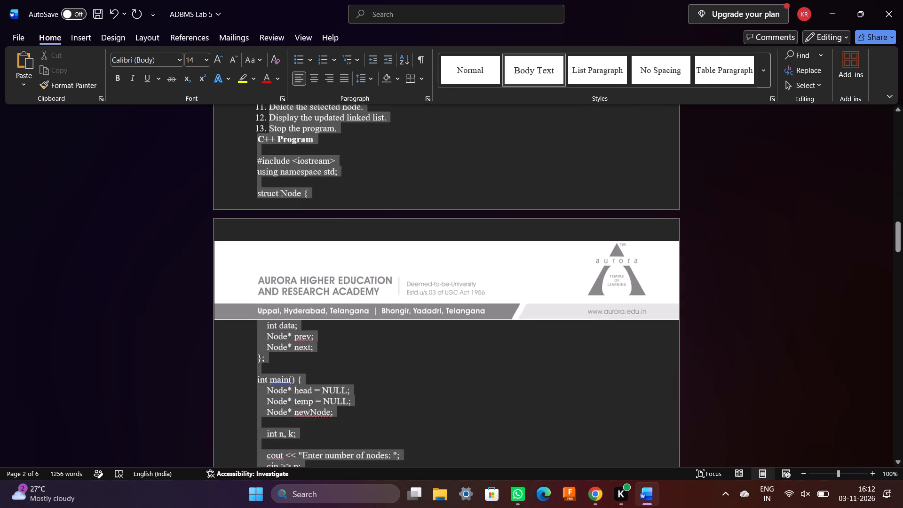
left_click_drag(383, 507, 317, 244)
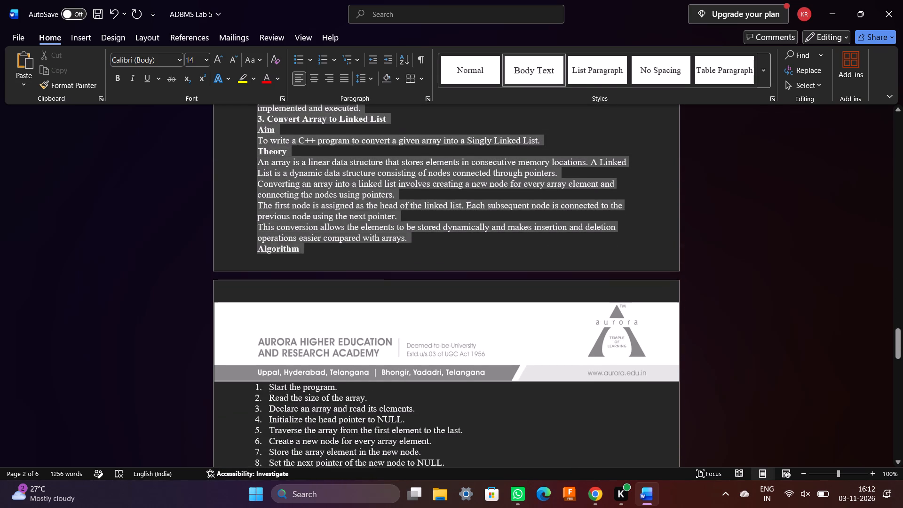
left_click_drag(317, 244, 362, 362)
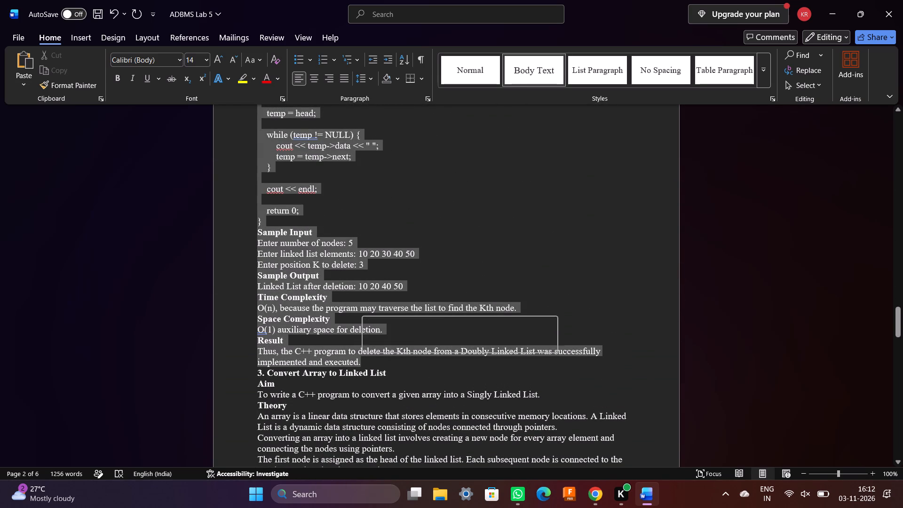
left_click(426, 328)
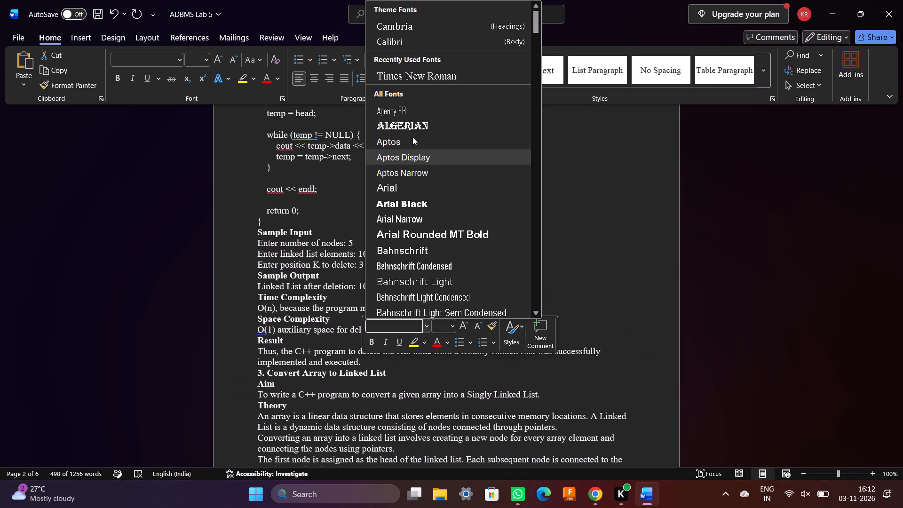
left_click(395, 43)
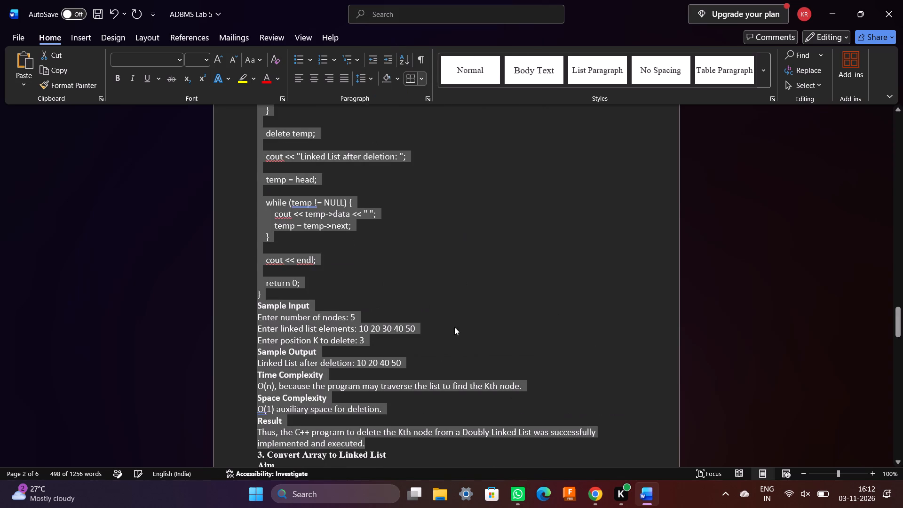
left_click(207, 60)
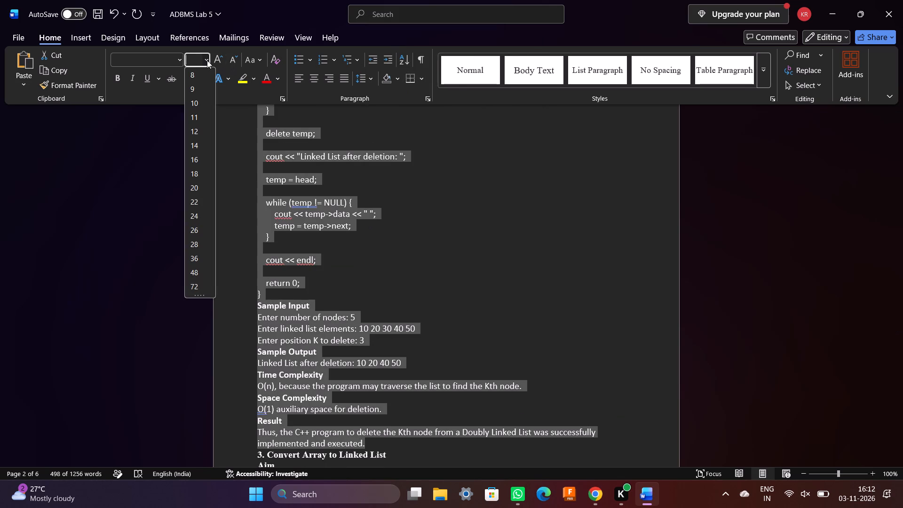
left_click(194, 147)
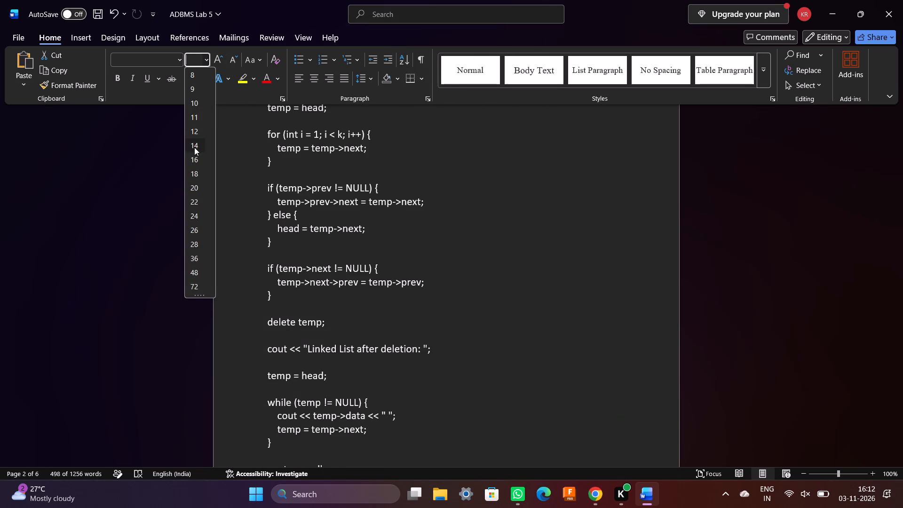
left_click(368, 218)
Delete the C++ code under the C++ Program heading of the Deletion of Kth Node in Doubly Linked List answer, keeping the heading.
scroll(368, 218, "up", 3)
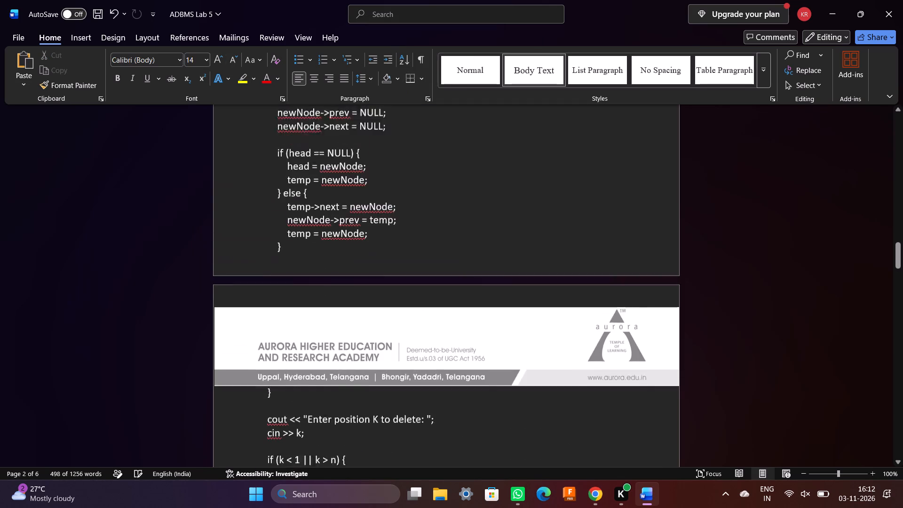
scroll(368, 218, "up", 5)
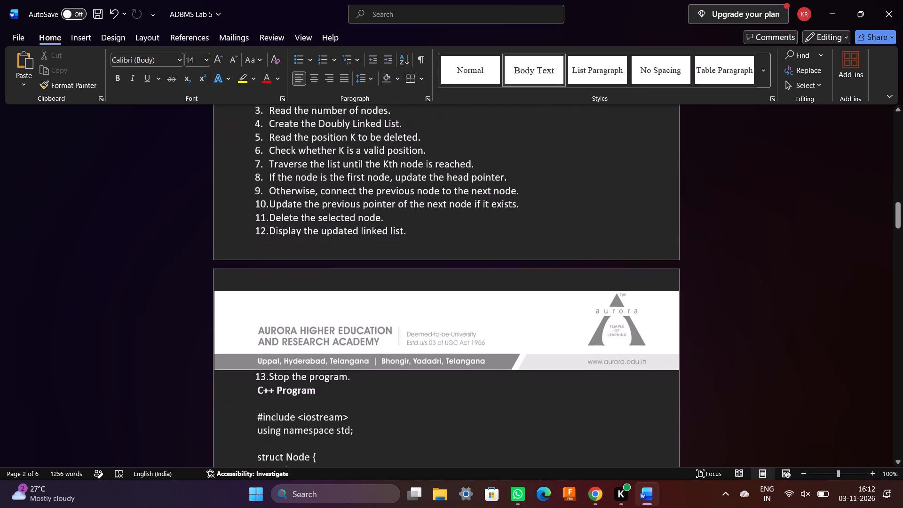
scroll(368, 218, "down", 1)
left_click_drag(253, 326, 278, 349)
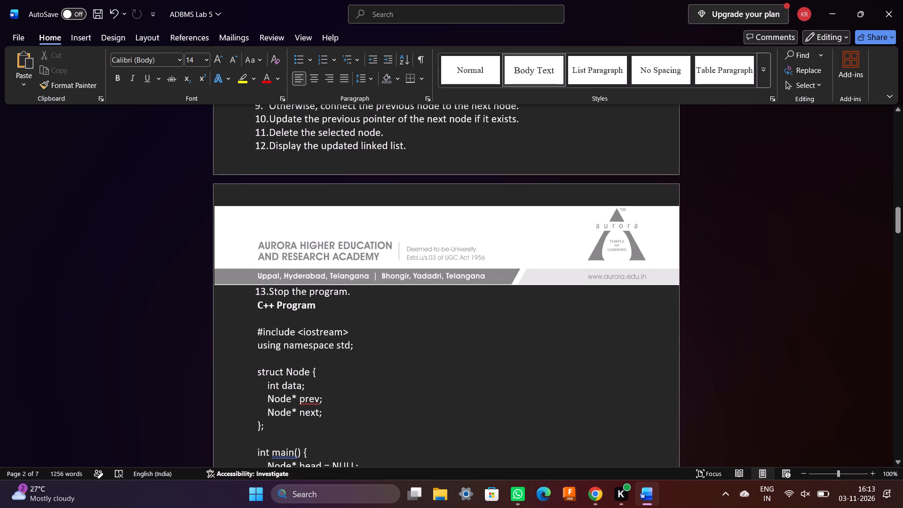
left_click_drag(278, 349, 349, 481)
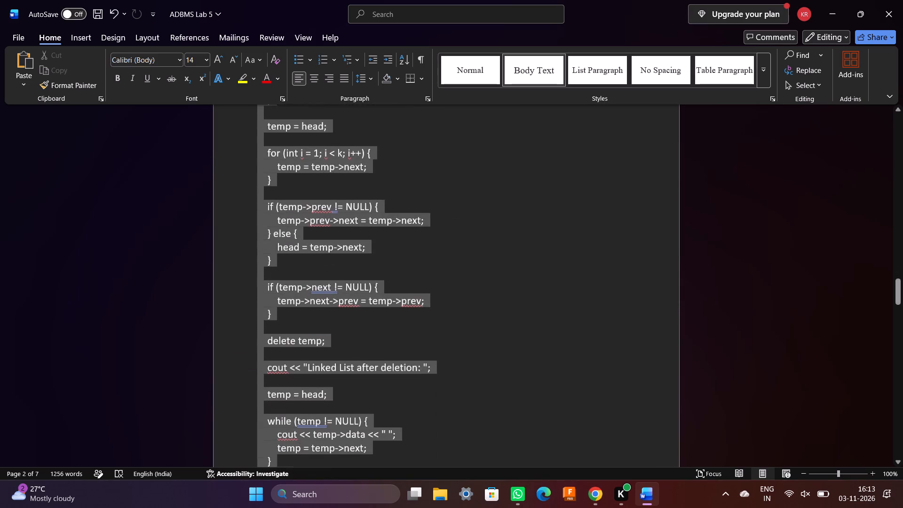
left_click_drag(349, 481, 257, 239)
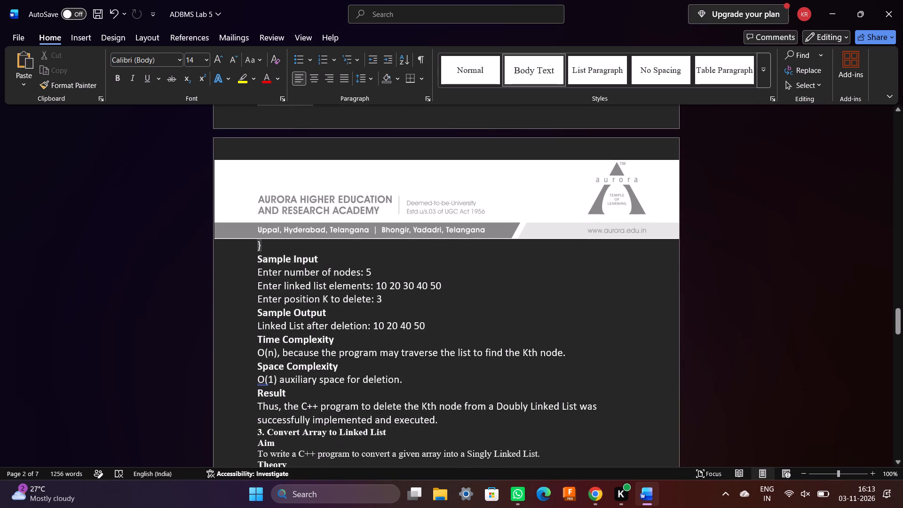
left_click_drag(257, 239, 262, 243)
key("BackSpace")
Insert three blank lines between the deletion answer's Result paragraph and the "3. Convert Array to Linked List" heading.
scroll(262, 243, "up", 1)
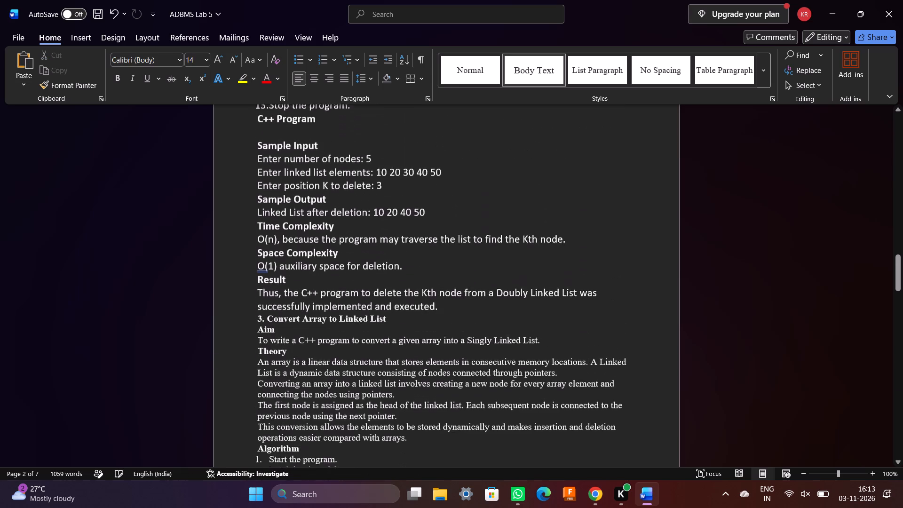
scroll(262, 243, "up", 2)
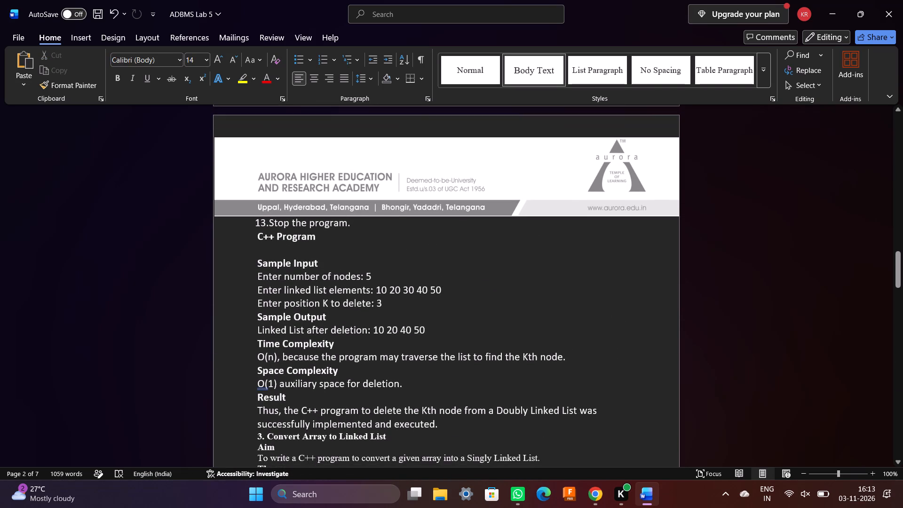
scroll(318, 386, "down", 1)
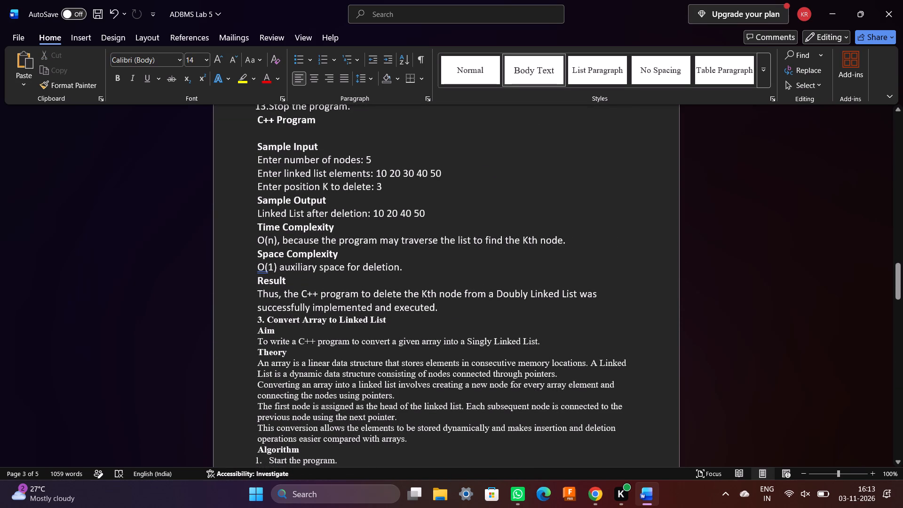
left_click(457, 303)
key("Return")
key("Return")
key("Return")
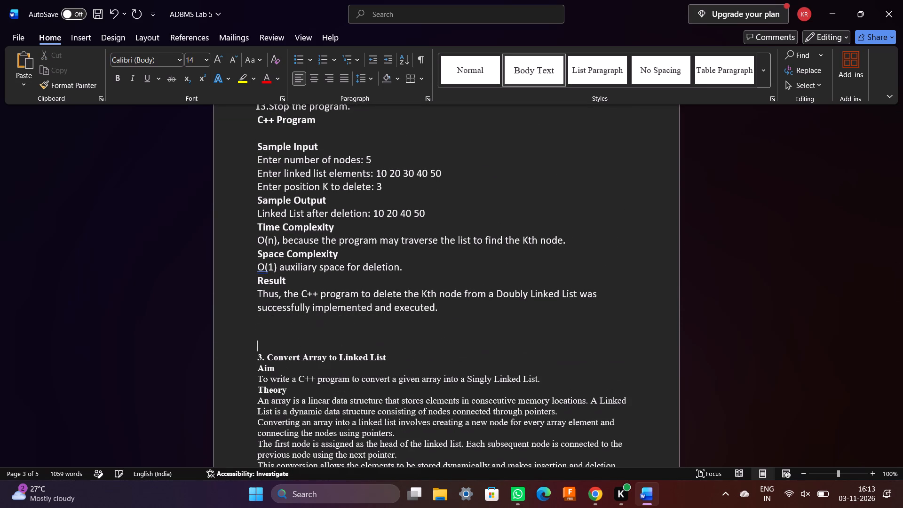
Format the whole Convert Array to Linked List answer, heading through Result, in Calibri (Body) at size 14.
scroll(457, 303, "down", 1)
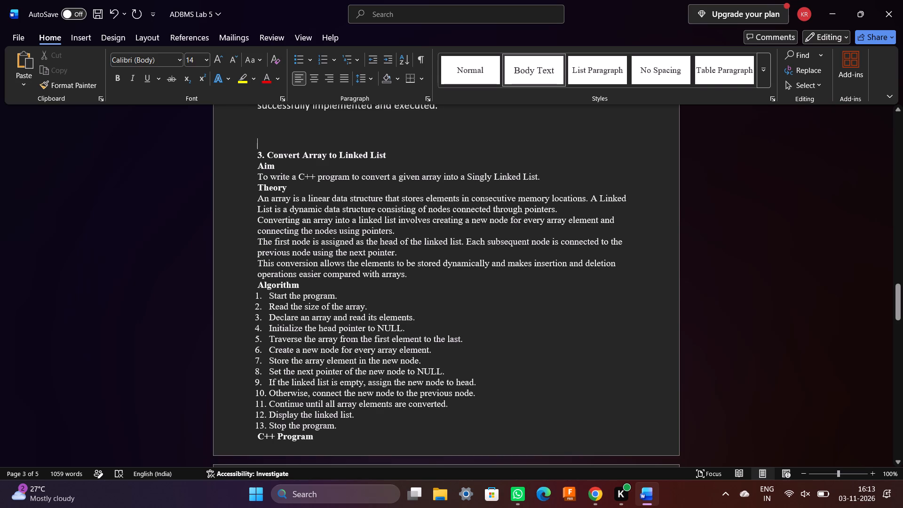
left_click(256, 155)
left_click_drag(256, 155, 378, 507)
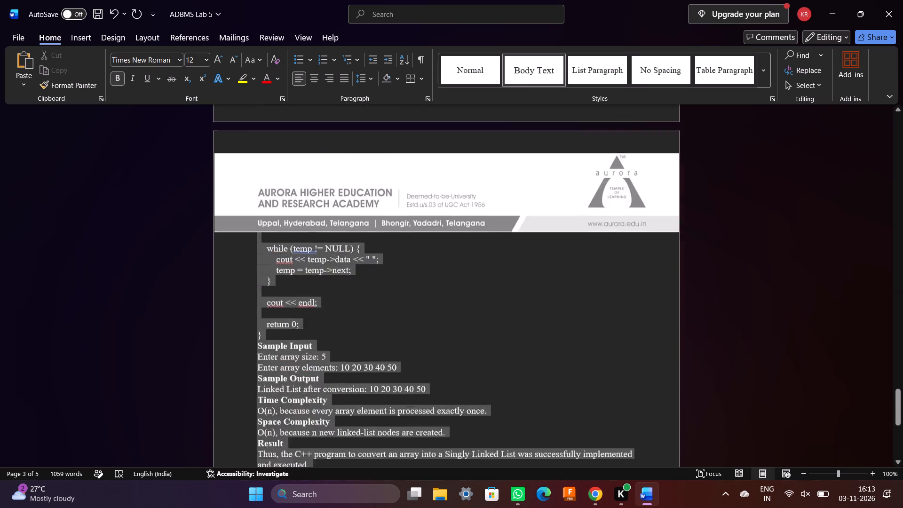
left_click_drag(378, 507, 301, 176)
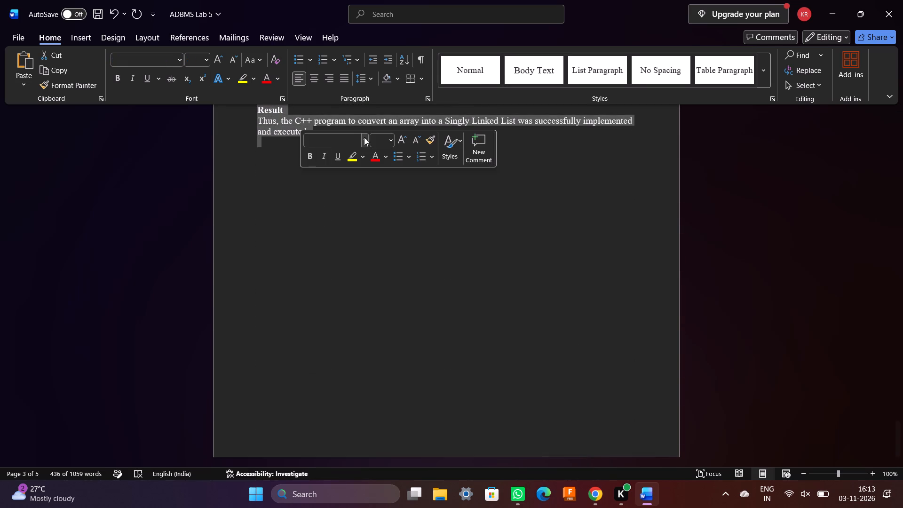
left_click(367, 138)
left_click(337, 193)
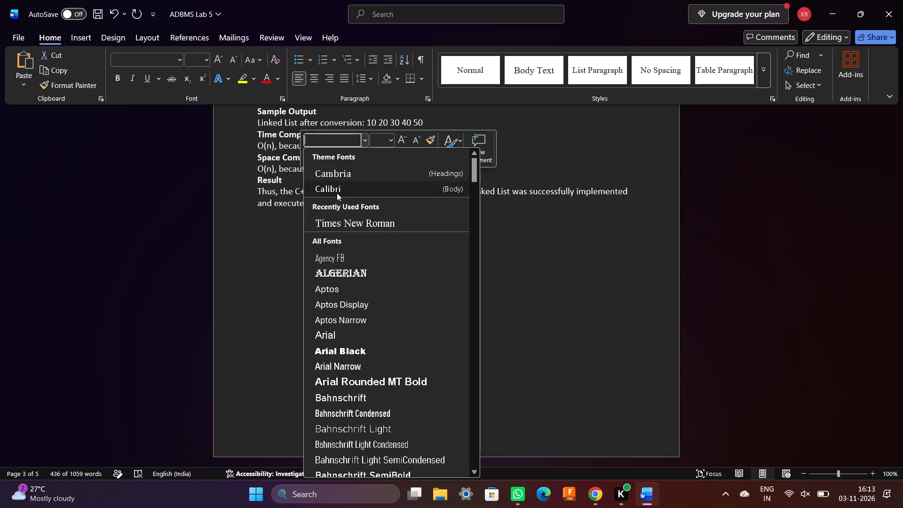
left_click(391, 137)
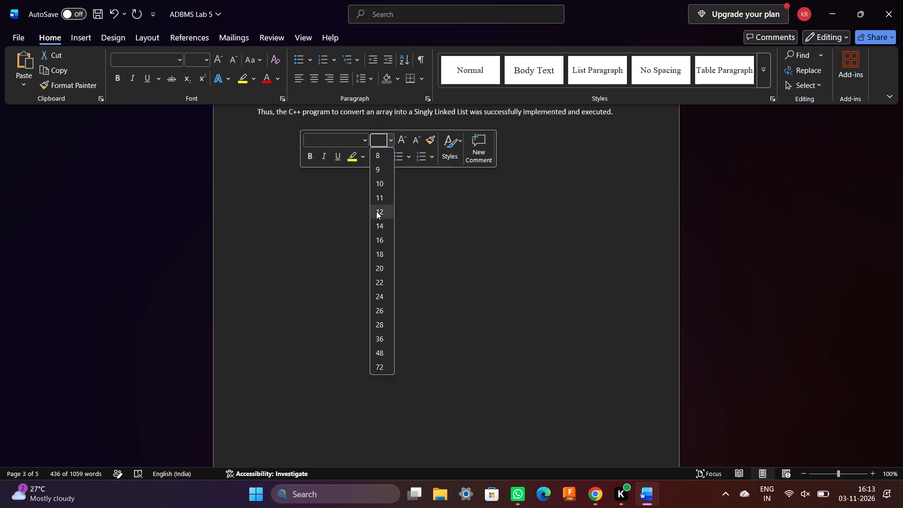
left_click(382, 228)
left_click(332, 263)
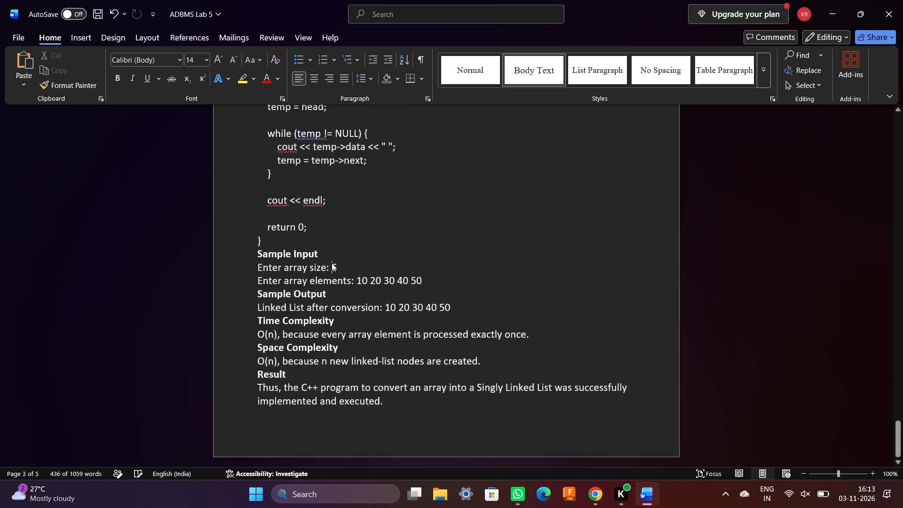
Delete the C++ code under the C++ Program heading of the Convert Array to Linked List answer, keeping the heading.
scroll(332, 263, "up", 6)
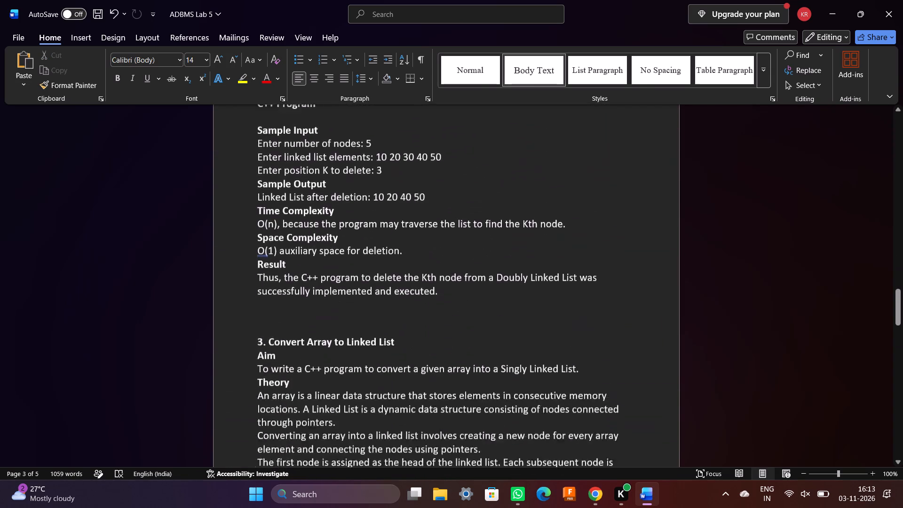
scroll(332, 263, "down", 2)
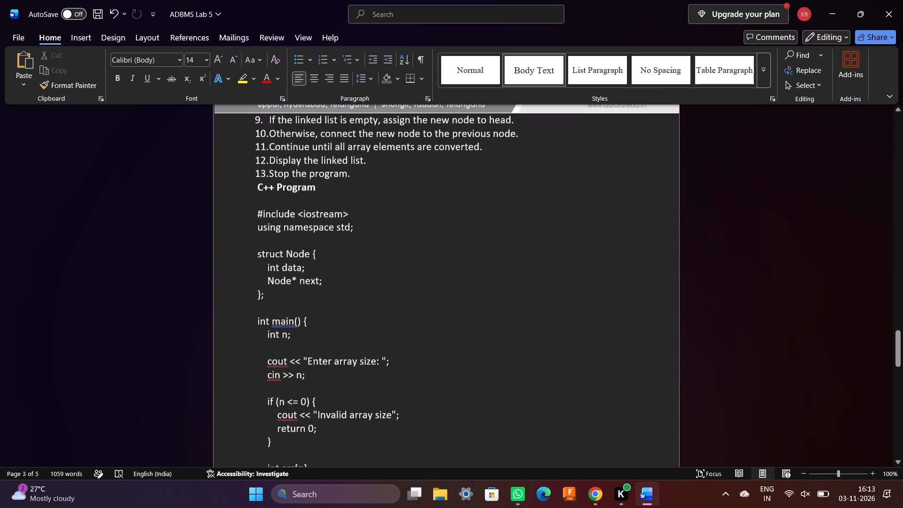
left_click_drag(254, 208, 334, 373)
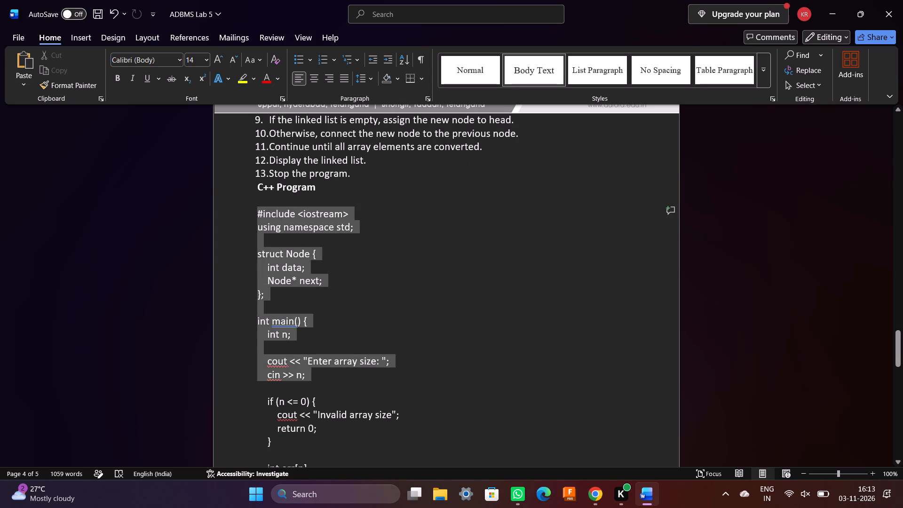
left_click_drag(334, 373, 361, 495)
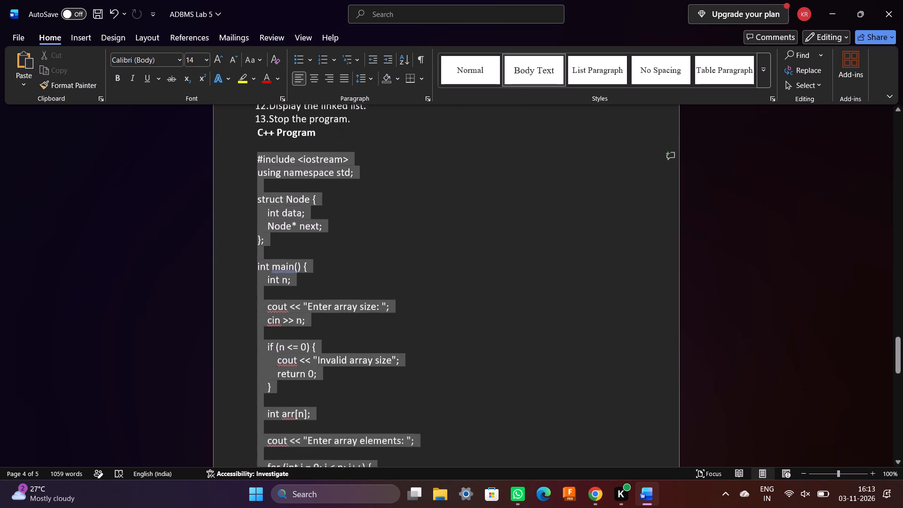
left_click_drag(361, 495, 275, 325)
key("BackSpace")
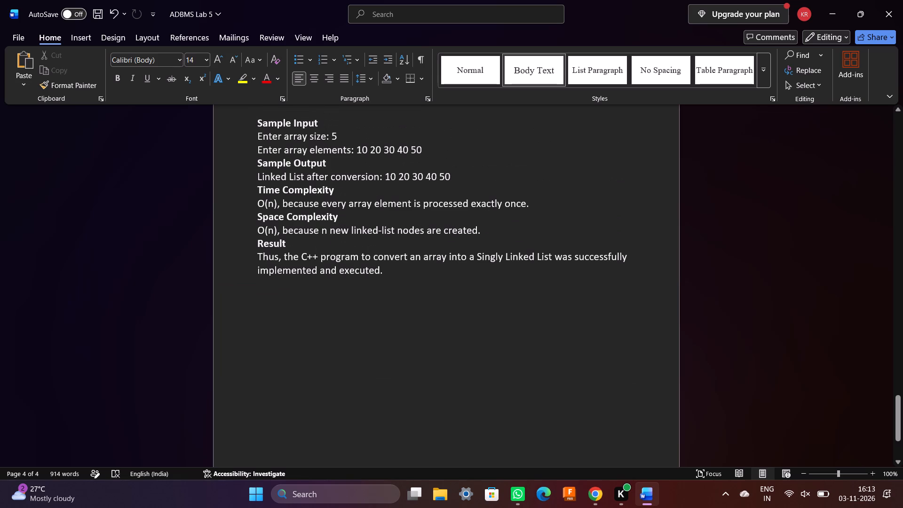
Add a colon after the Sample Input, Sample Output, Time Complexity, Space Complexity and Result headings of the Convert Array to Linked List answer.
scroll(275, 325, "up", 1)
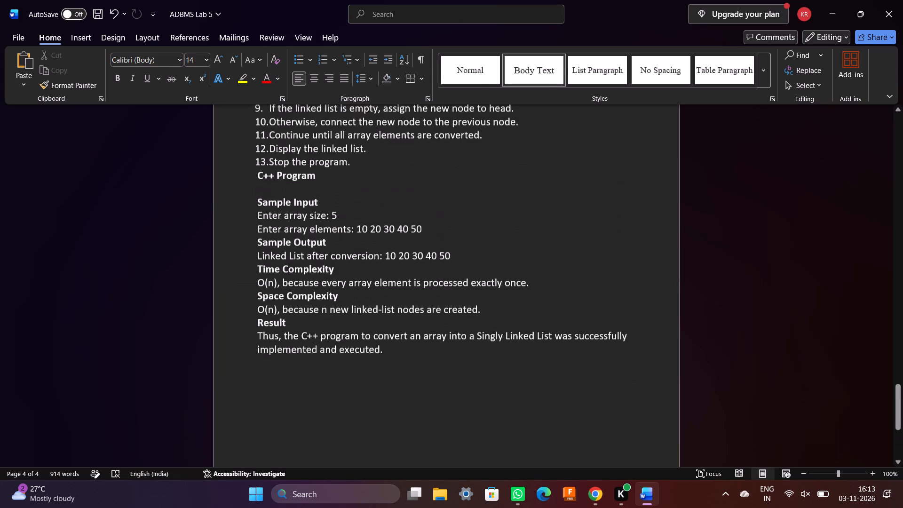
scroll(275, 325, "up", 2)
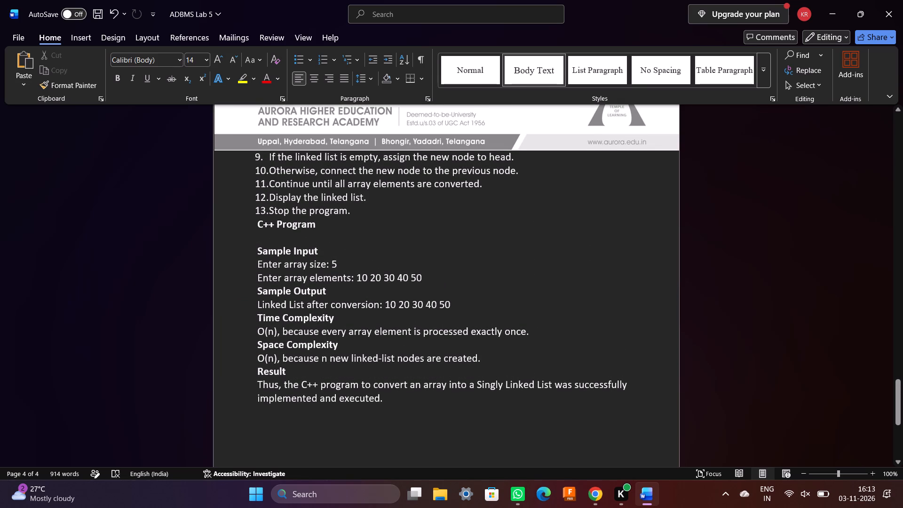
left_click(326, 248)
key("shift+colon")
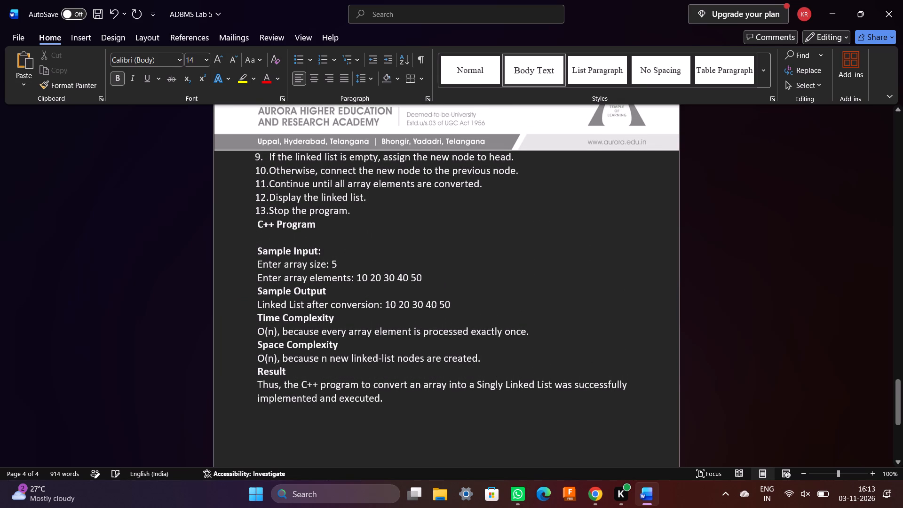
left_click(332, 293)
key("shift+colon")
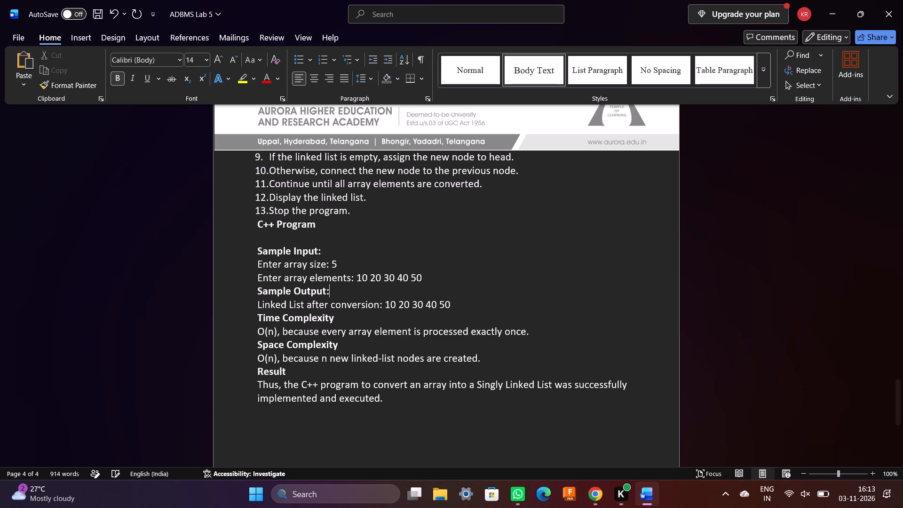
left_click(336, 315)
key("shift+colon")
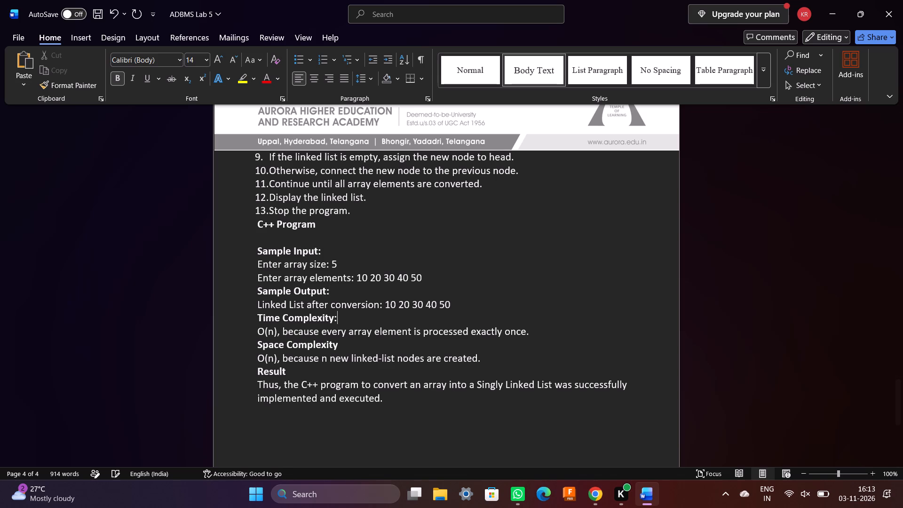
left_click(346, 348)
key("shift+colon")
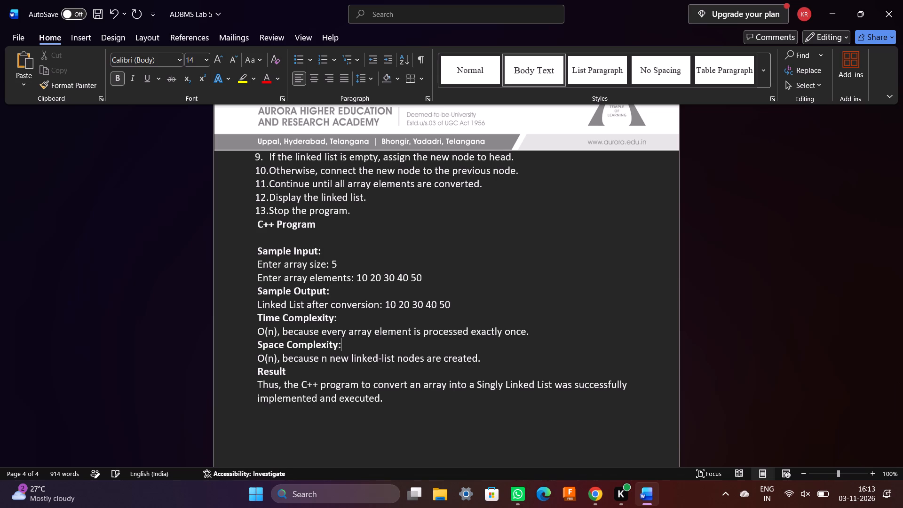
left_click(288, 370)
key("shift+colon")
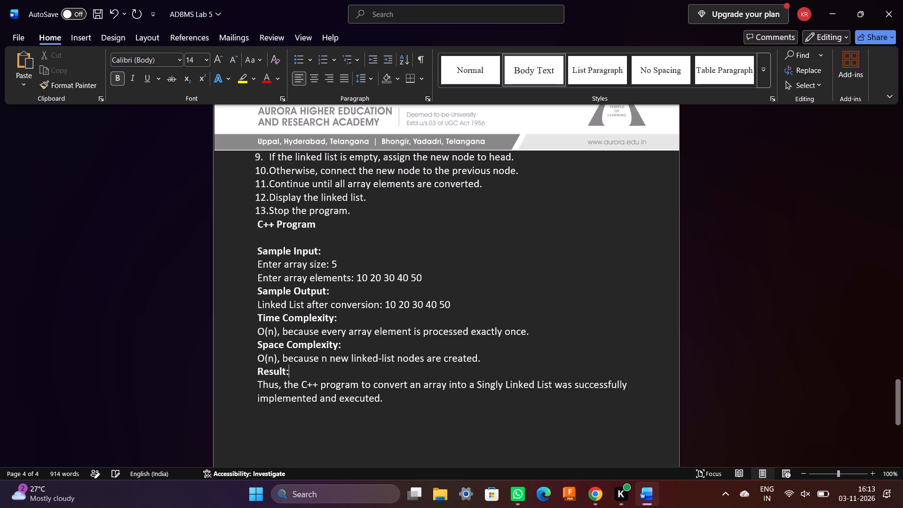
Add a colon after the Result, Space Complexity, Time Complexity, Sample Output and Sample Input headings of the Deletion of Kth Node answer.
scroll(288, 370, "up", 5)
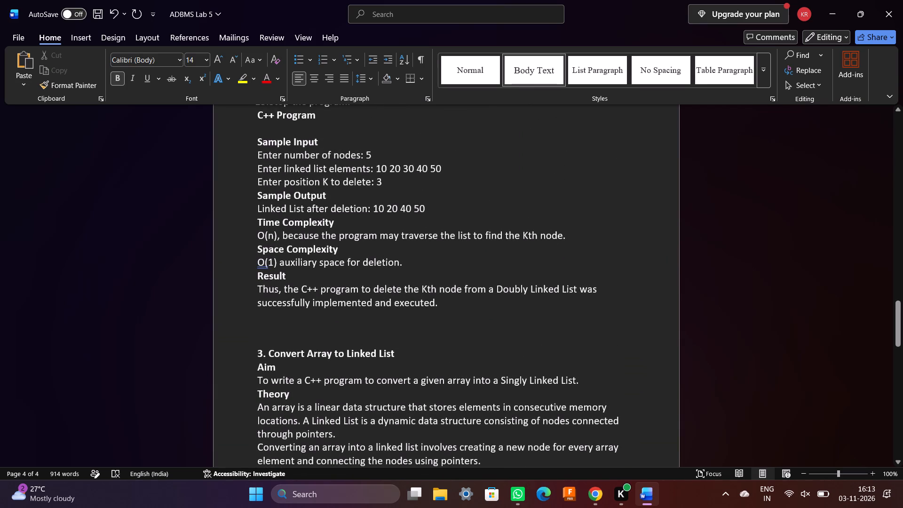
left_click(295, 276)
key("shift+colon")
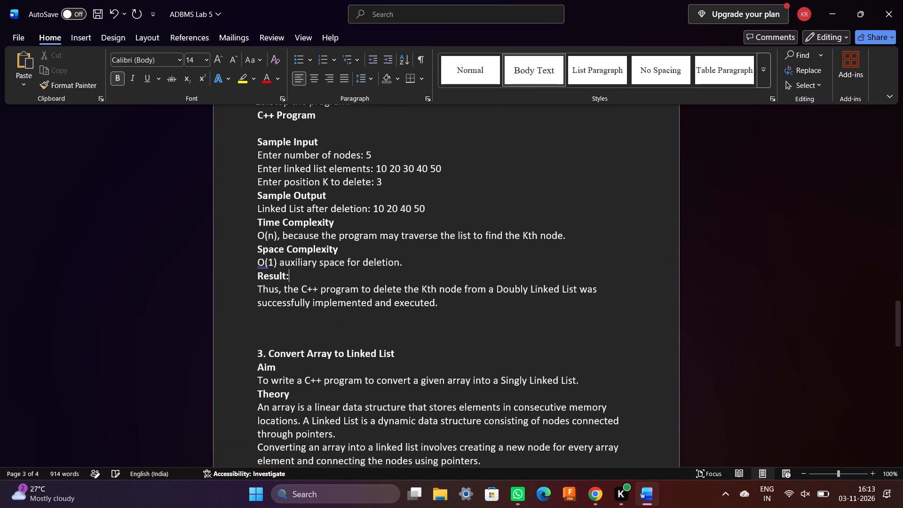
scroll(295, 276, "up", 1)
left_click(340, 338)
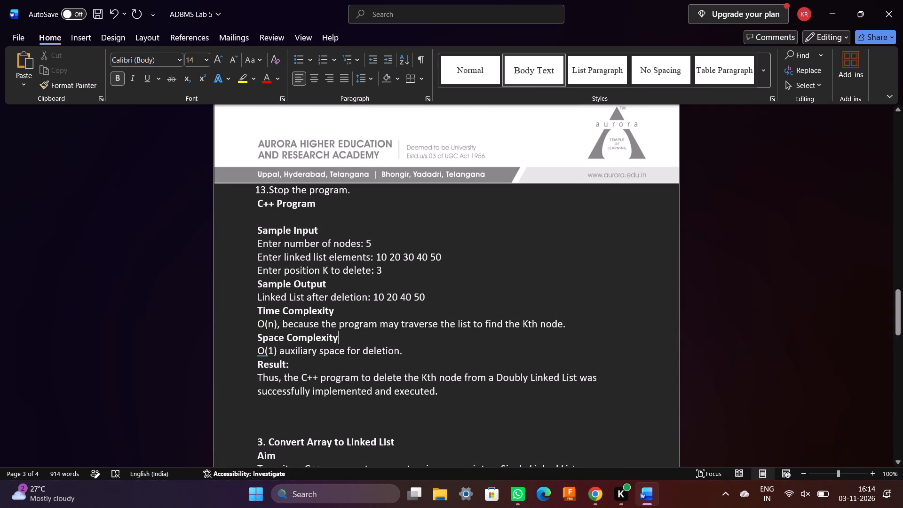
key("shift+colon")
left_click(335, 314)
key("shift+colon")
scroll(335, 314, "up", 1)
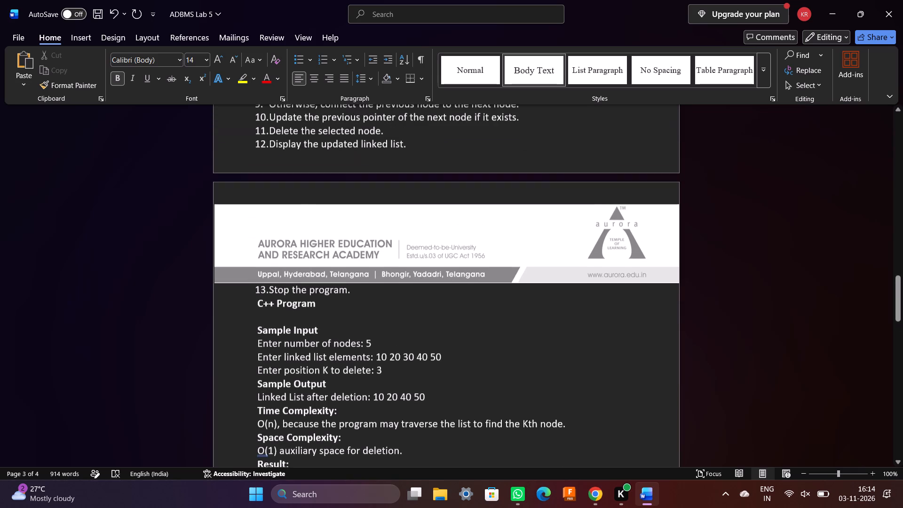
left_click(326, 390)
key("shift+colon")
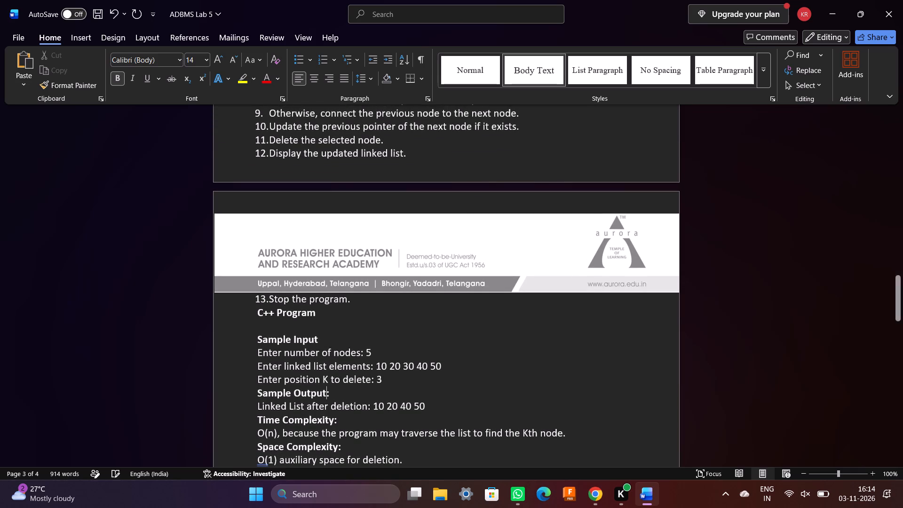
left_click(319, 336)
key("shift+colon")
scroll(319, 336, "up", 2)
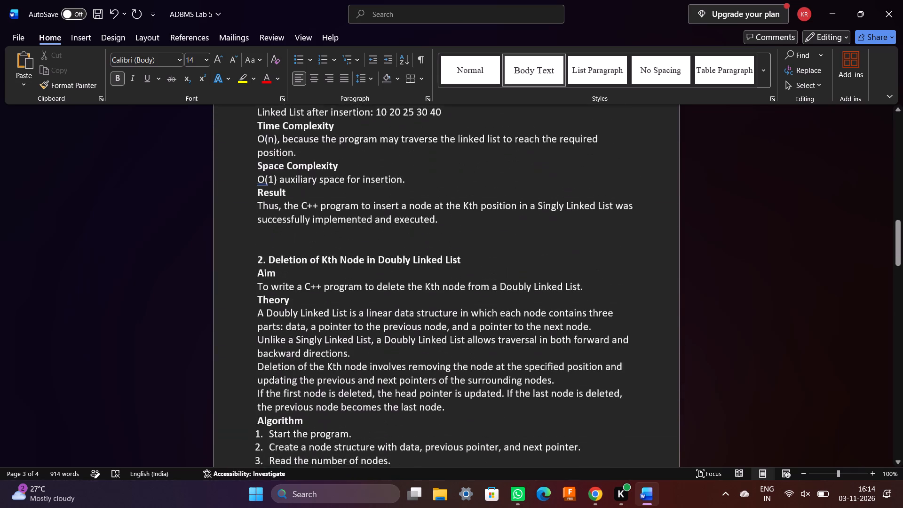
Add a colon after the Result, Space Complexity, Time Complexity, Sample Output and Sample Input headings of the Insertion at Kth Position answer.
scroll(319, 336, "up", 2)
left_click(290, 277)
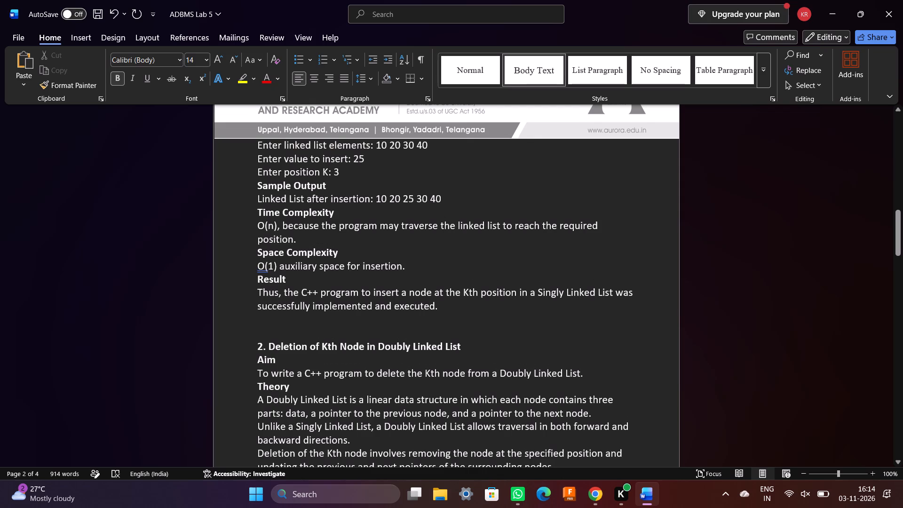
key("shift+colon")
left_click(343, 254)
key("shift+colon")
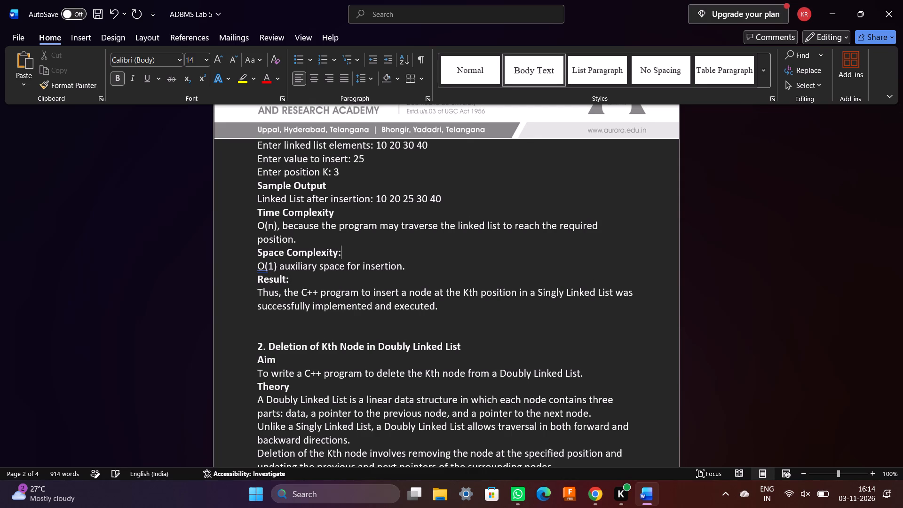
scroll(343, 254, "up", 1)
left_click(337, 354)
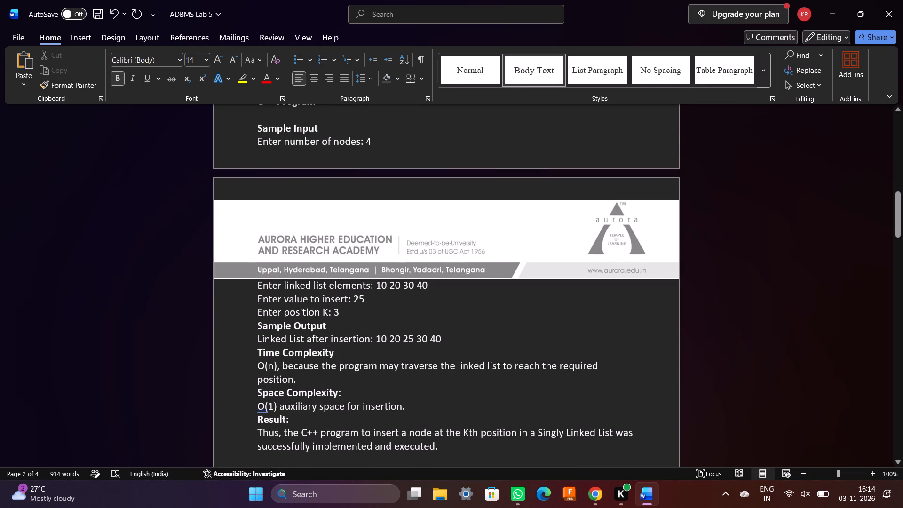
key("shift+colon")
scroll(337, 354, "up", 1)
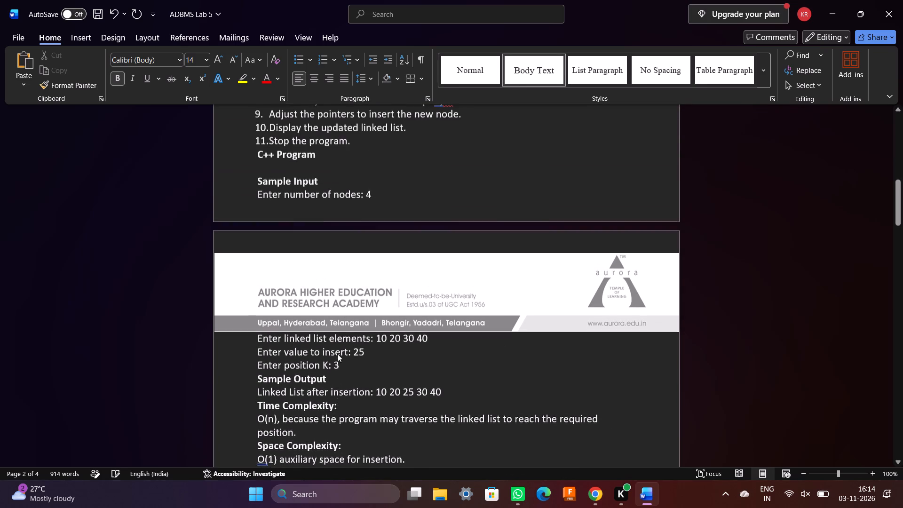
scroll(337, 354, "up", 1)
left_click(328, 424)
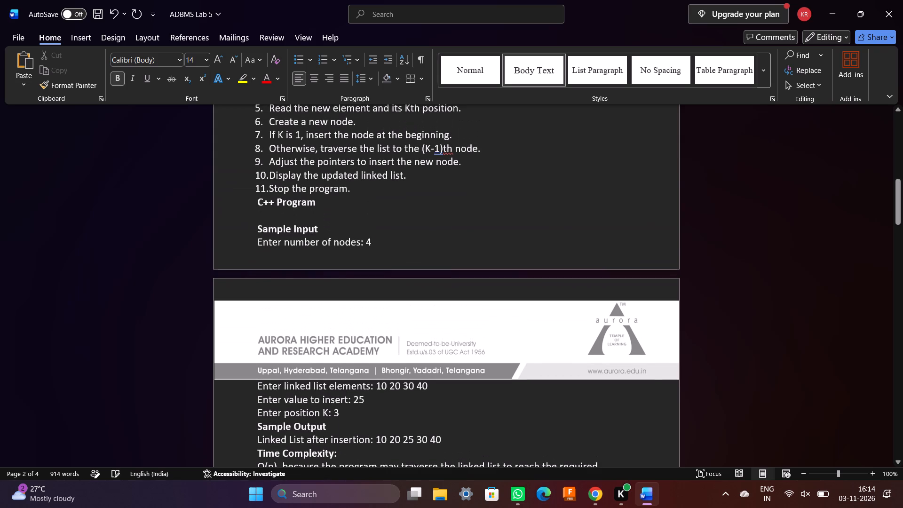
key("shift+colon")
scroll(328, 424, "up", 1)
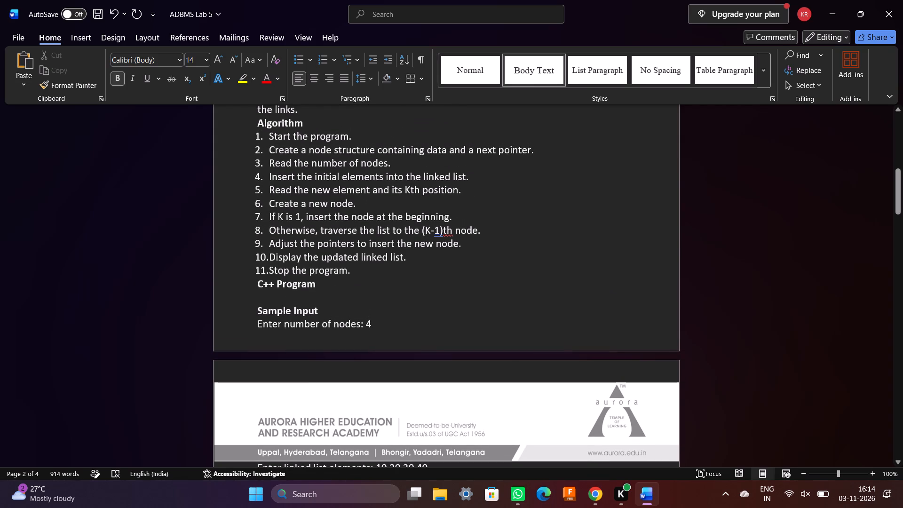
left_click(320, 312)
key("shift+colon")
Insert a blank line above the Algorithm heading and above the Theory heading in the Insertion at Kth Position answer.
scroll(320, 312, "up", 1)
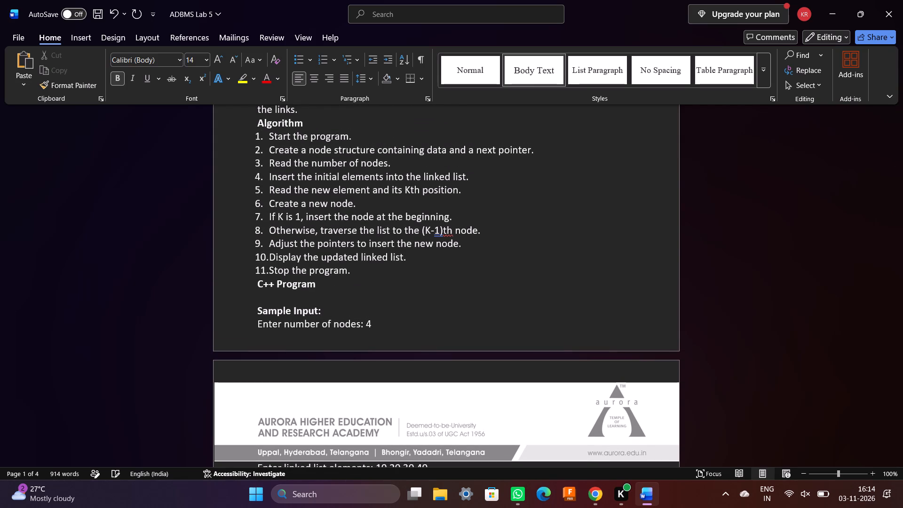
scroll(320, 312, "up", 4)
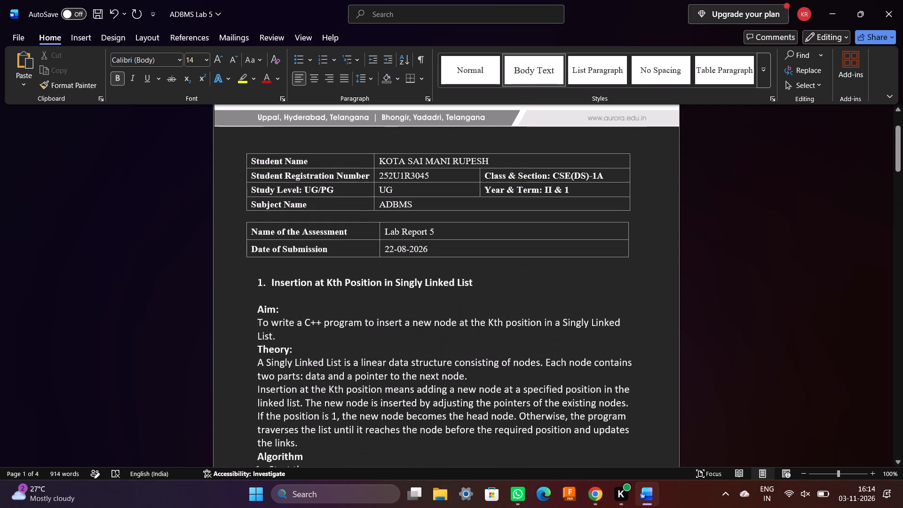
scroll(320, 312, "down", 3)
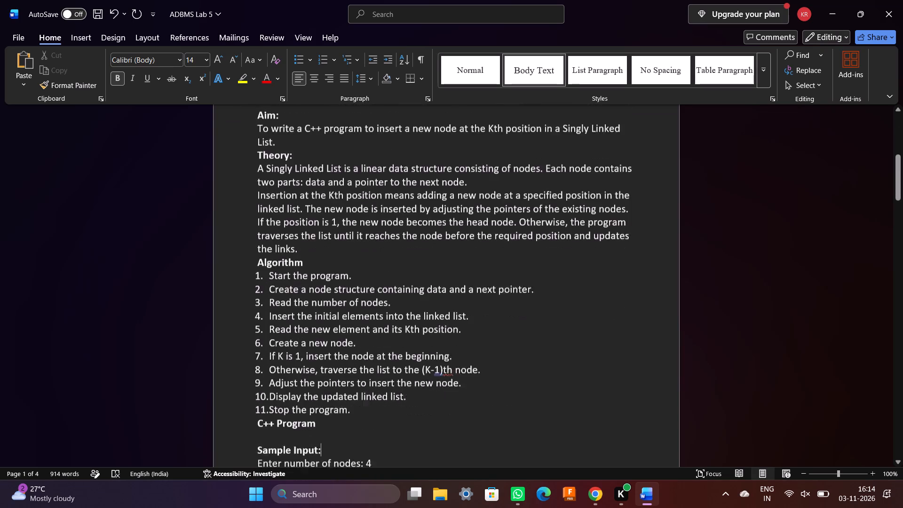
scroll(320, 312, "down", 1)
left_click(304, 218)
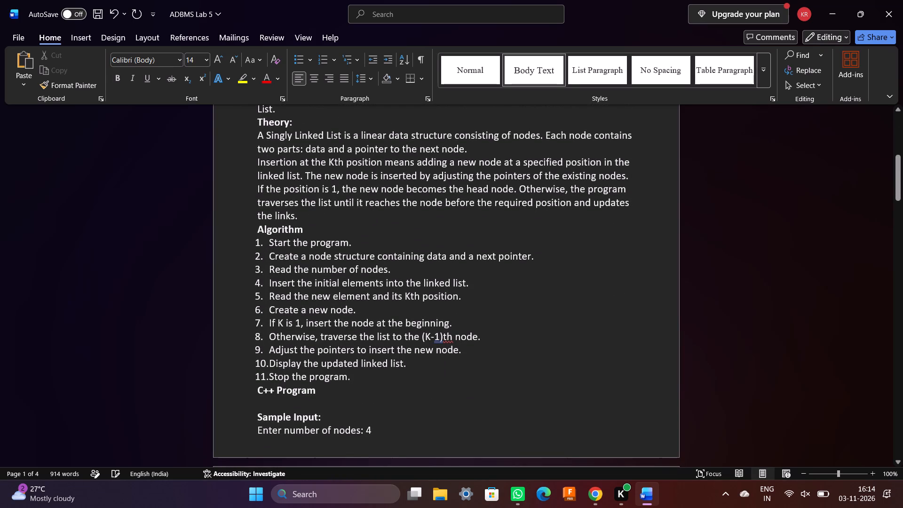
key("Return")
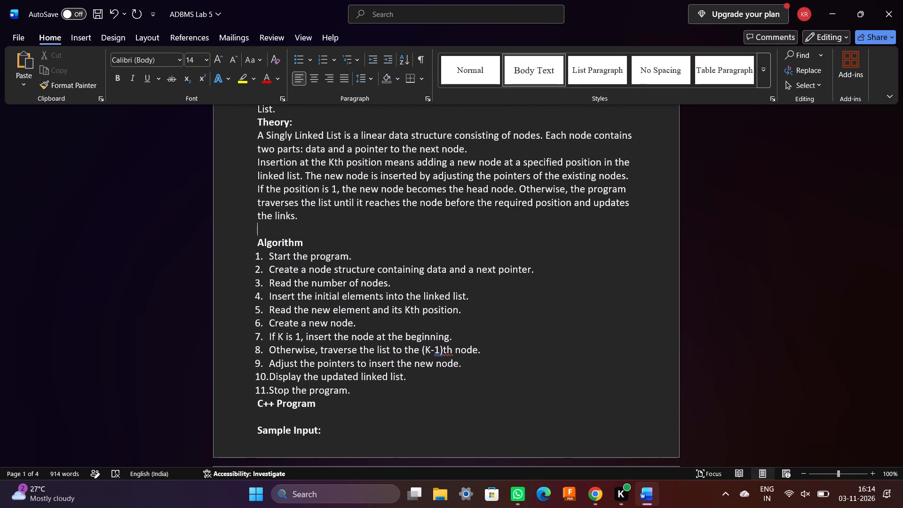
scroll(304, 218, "up", 1)
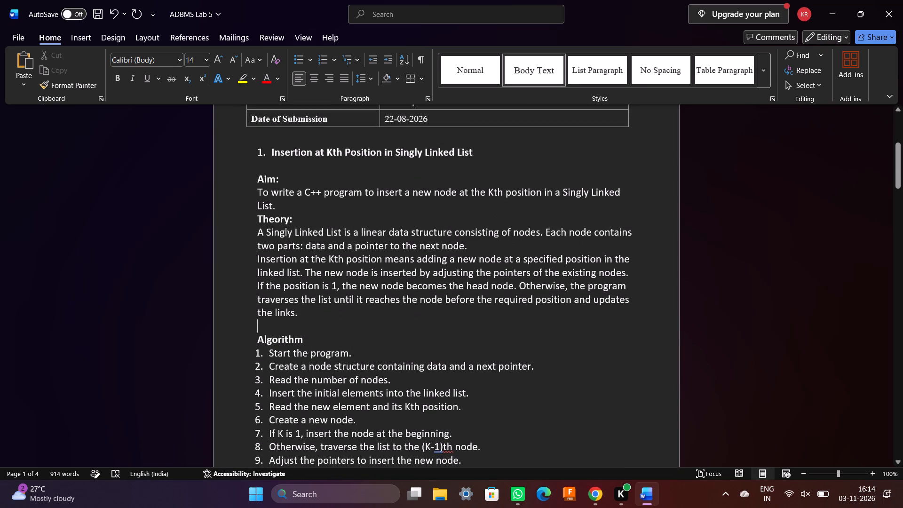
left_click(279, 207)
key("Return")
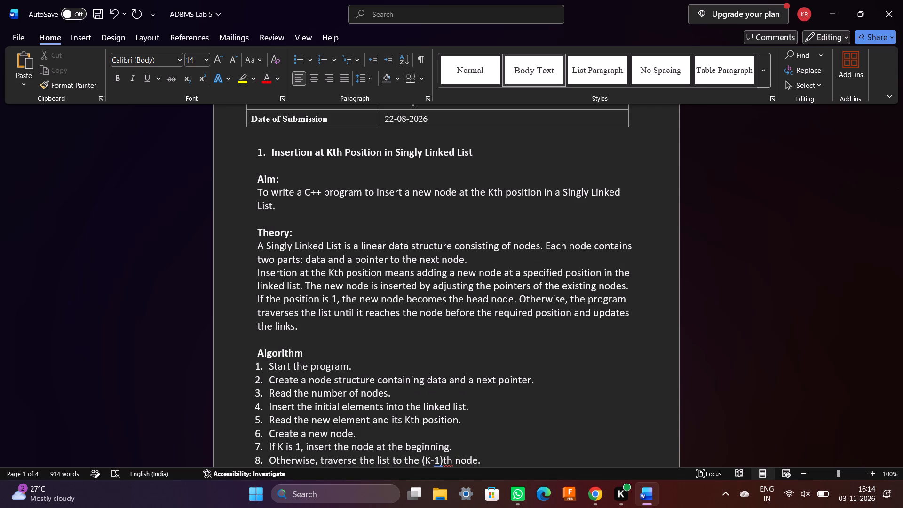
Insert two unnumbered blank lines before the C++ Program heading of the Insertion answer and add a colon after that heading.
scroll(279, 207, "down", 3)
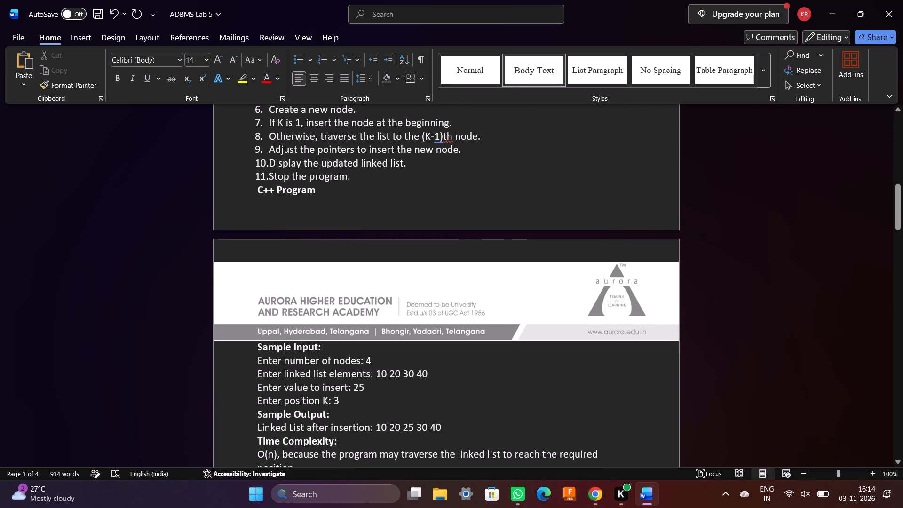
left_click(356, 178)
key("Return")
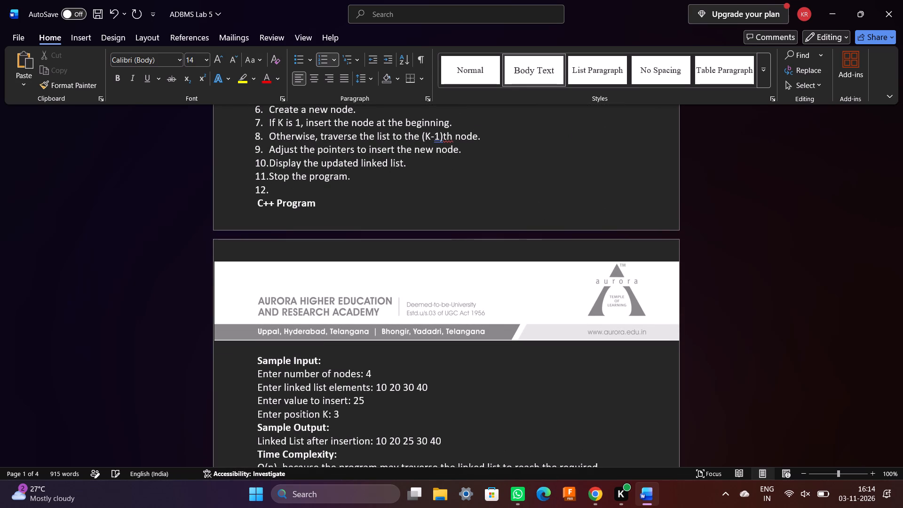
key("BackSpace")
scroll(356, 178, "down", 1)
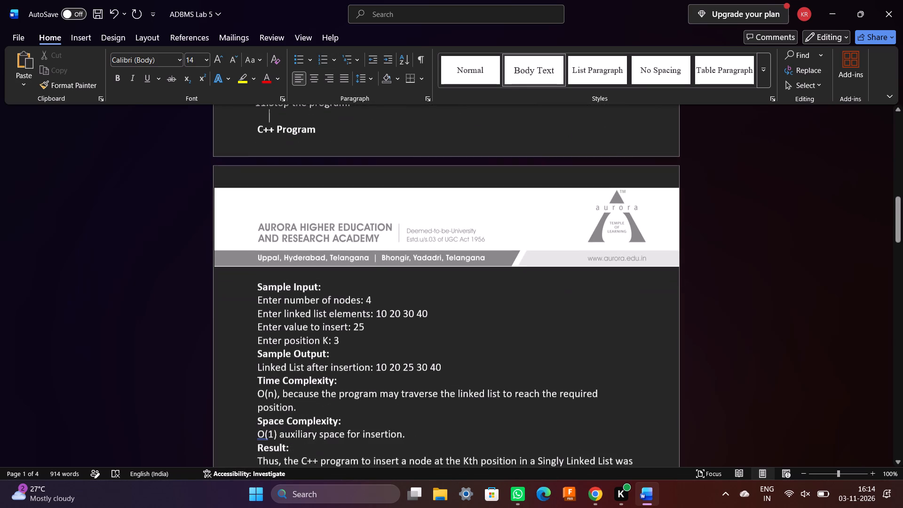
scroll(356, 178, "down", 1)
scroll(356, 178, "up", 1)
key("Return")
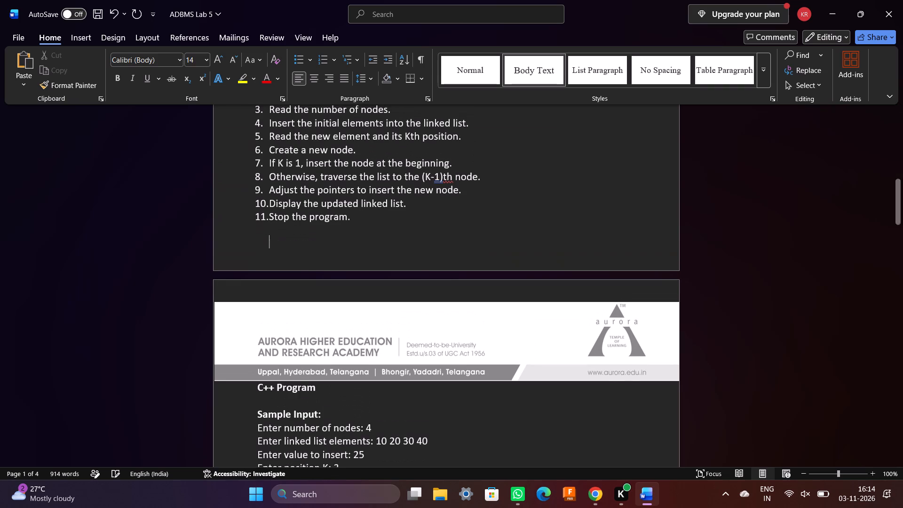
scroll(332, 164, "down", 2)
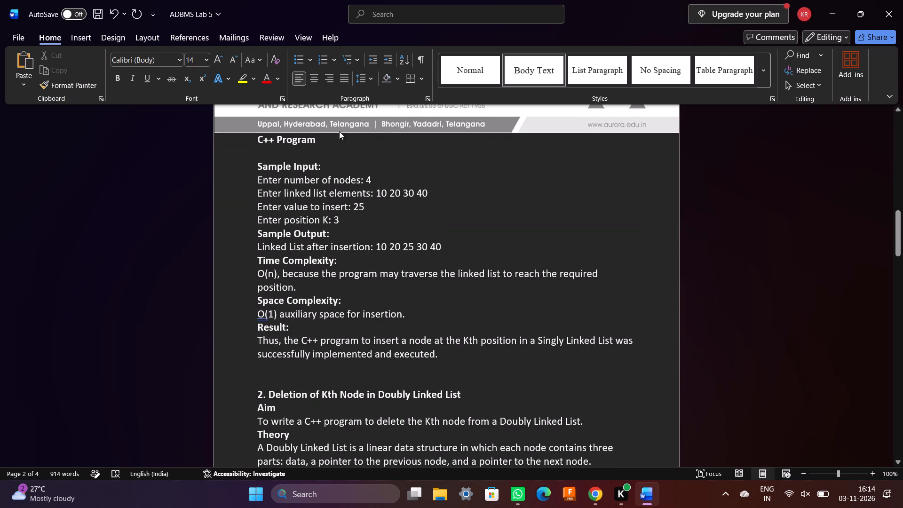
left_click(317, 140)
key("shift+colon")
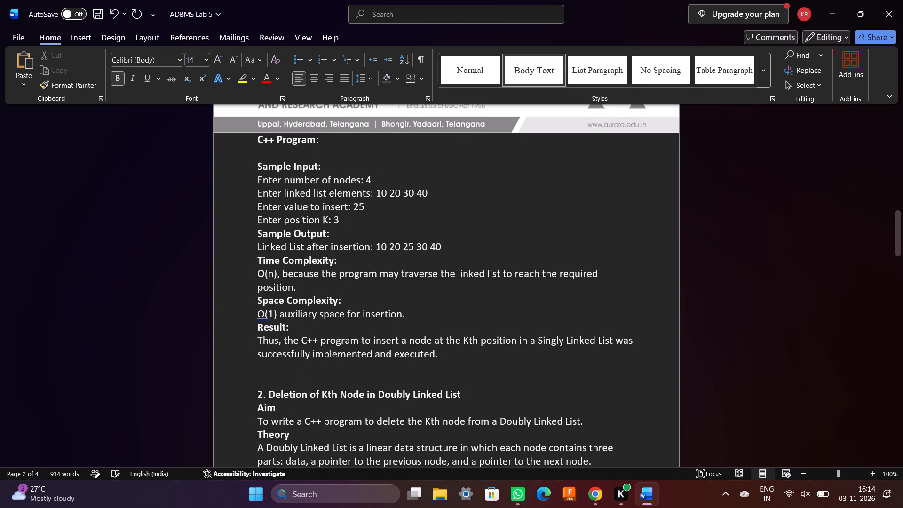
Add a colon after the Aim heading of the Deletion of Kth Node answer and an unnumbered blank line beneath its title.
scroll(317, 140, "down", 1)
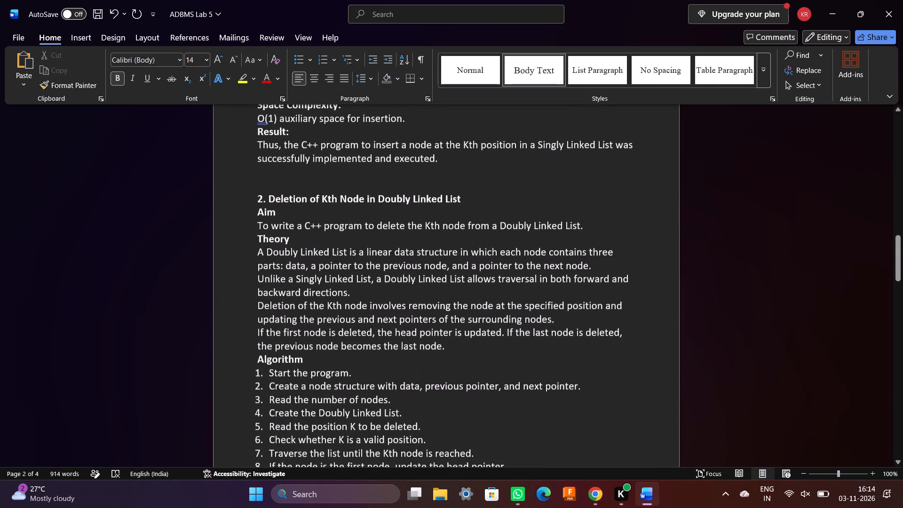
left_click(277, 207)
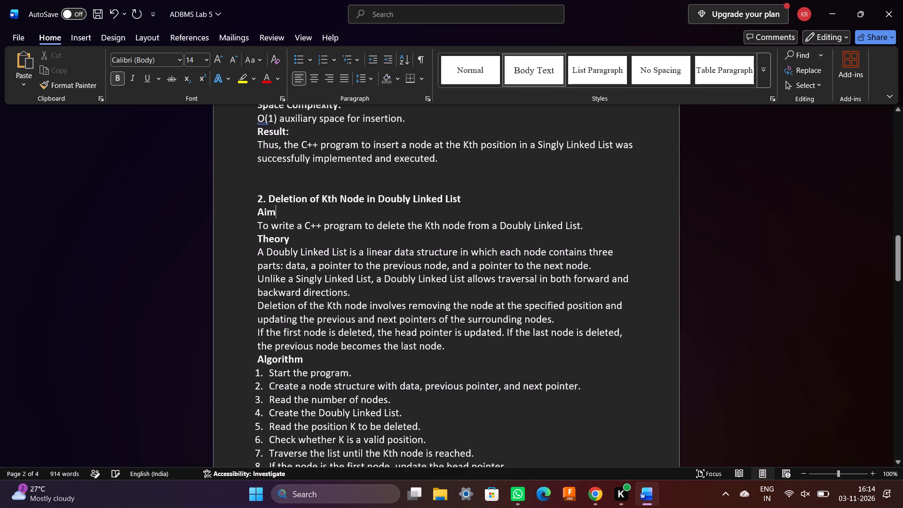
key("shift+colon")
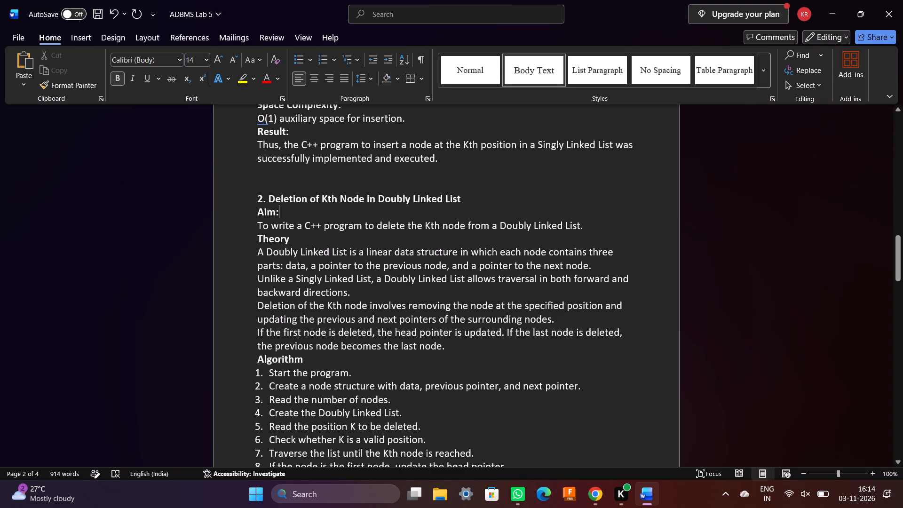
left_click(465, 196)
key("Return")
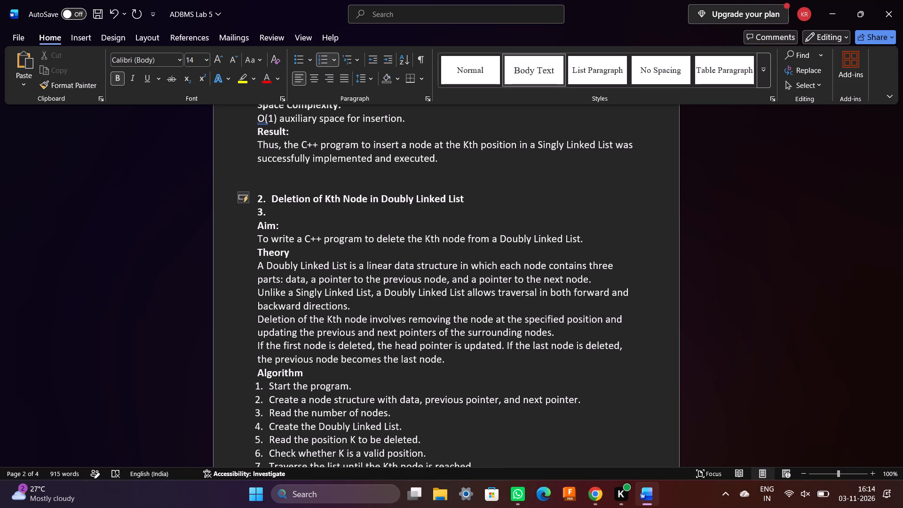
key("BackSpace")
Insert a blank line above the Theory and Algorithm headings of the Deletion of Kth Node answer and add a colon after each.
scroll(465, 196, "down", 1)
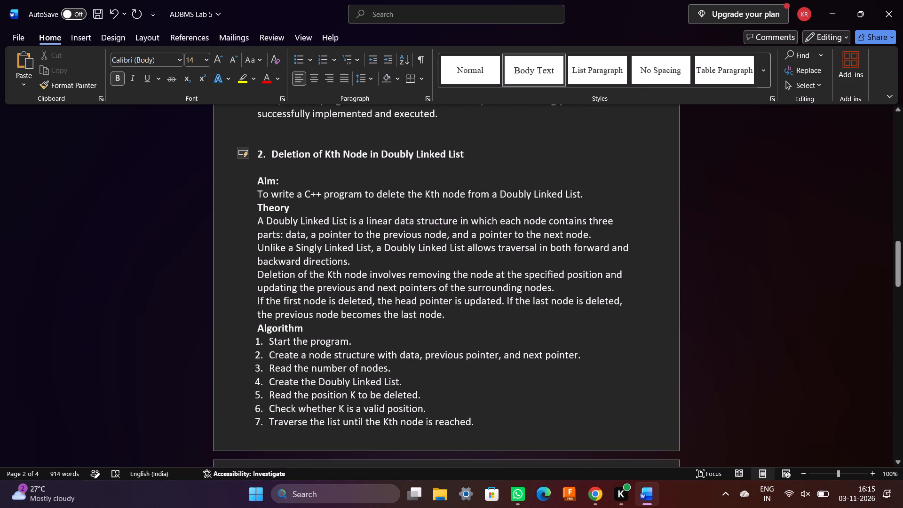
scroll(465, 196, "down", 1)
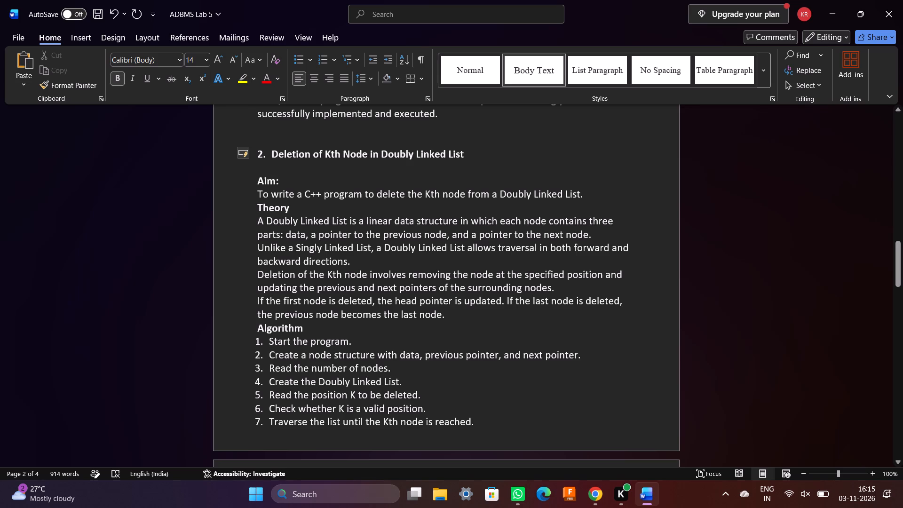
left_click(586, 194)
key("Return")
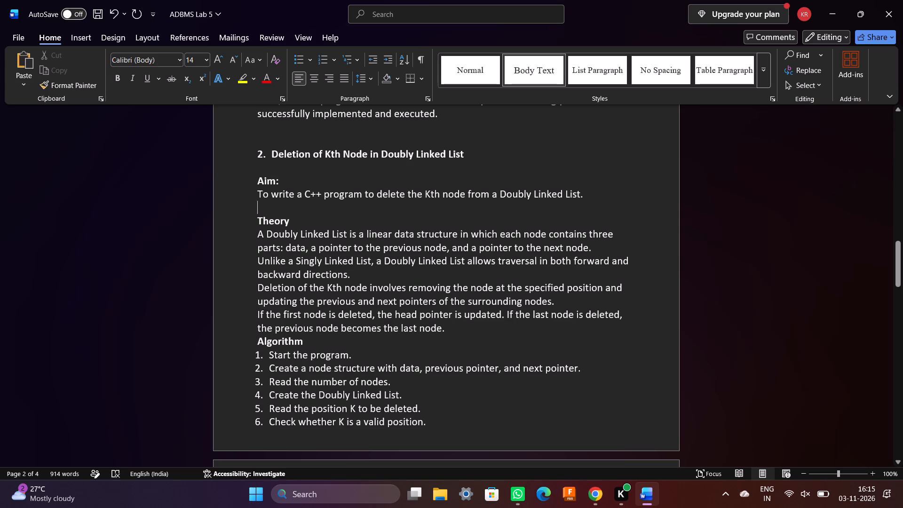
left_click(291, 223)
key("shift+colon")
left_click(447, 329)
key("Return")
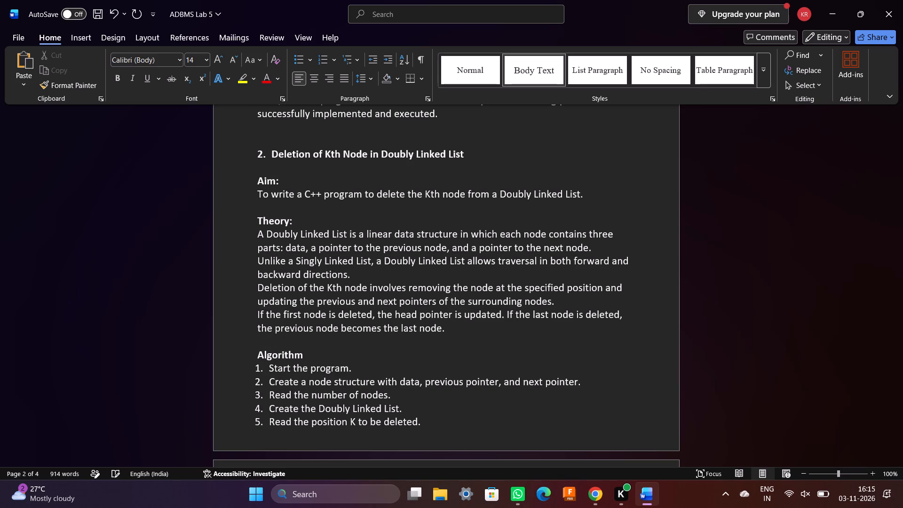
left_click(304, 351)
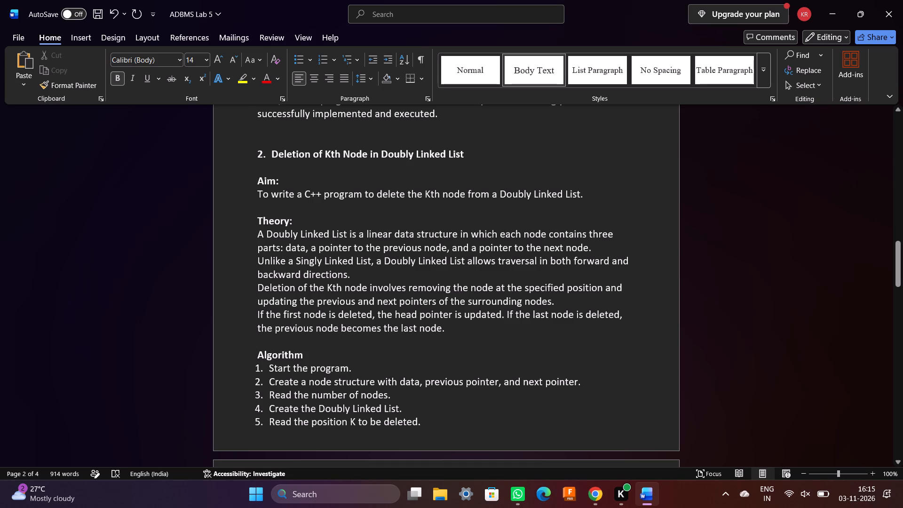
key("shift+colon")
Insert an unnumbered blank line between the algorithm list and the C++ Program heading of the Deletion of Kth Node answer.
scroll(304, 351, "down", 3)
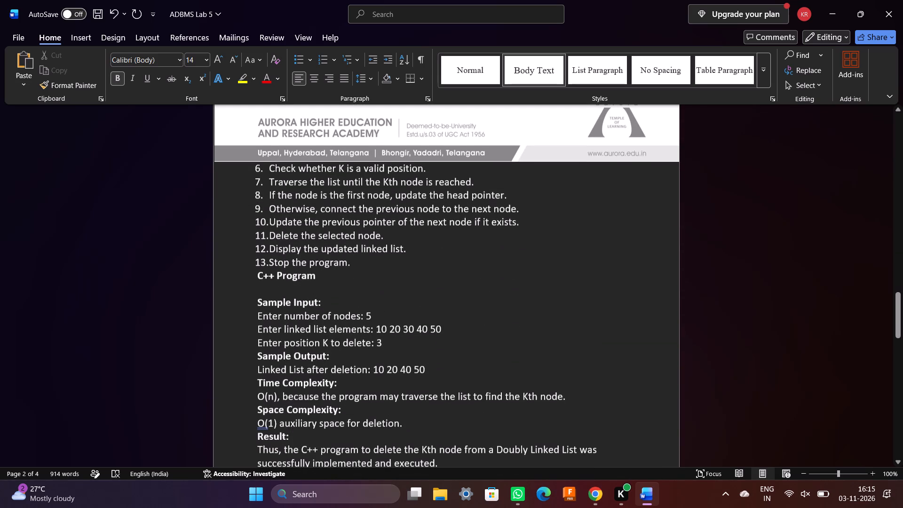
left_click(356, 266)
key("Return")
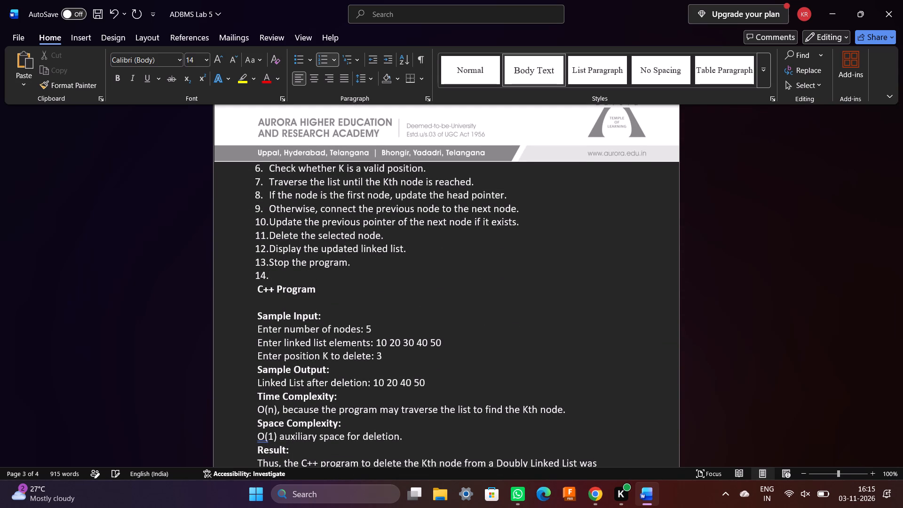
key("BackSpace")
scroll(356, 266, "down", 1)
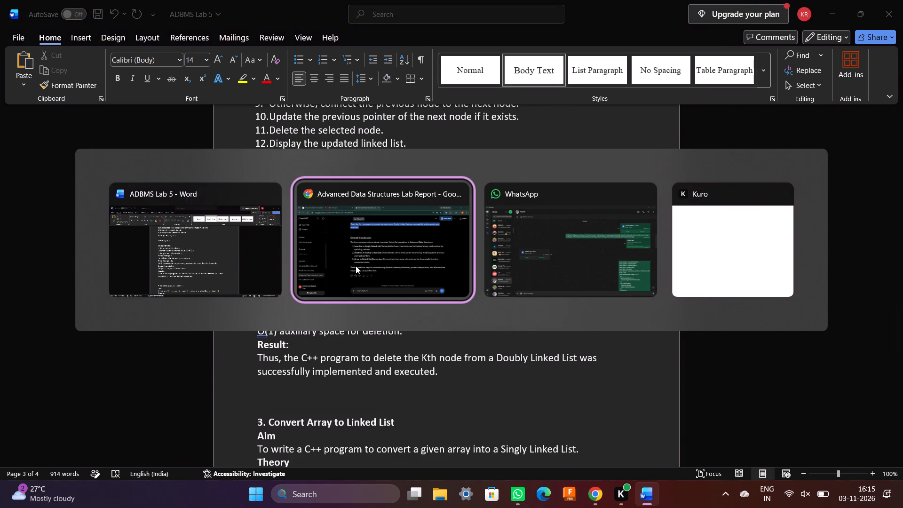
Switch to the learning portal in Chrome, show the details of the Circular Linked List lecture and open its Circular Linked List resource.
left_click(94, 0)
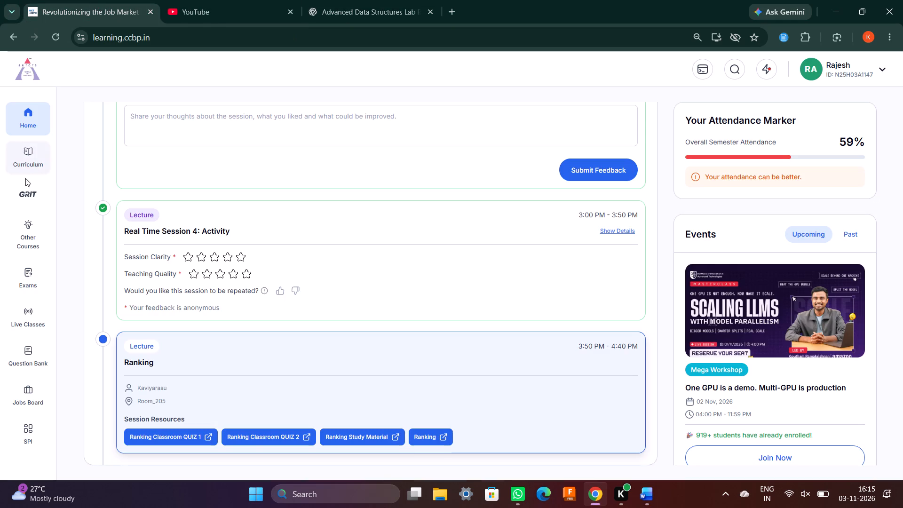
scroll(184, 249, "up", 3)
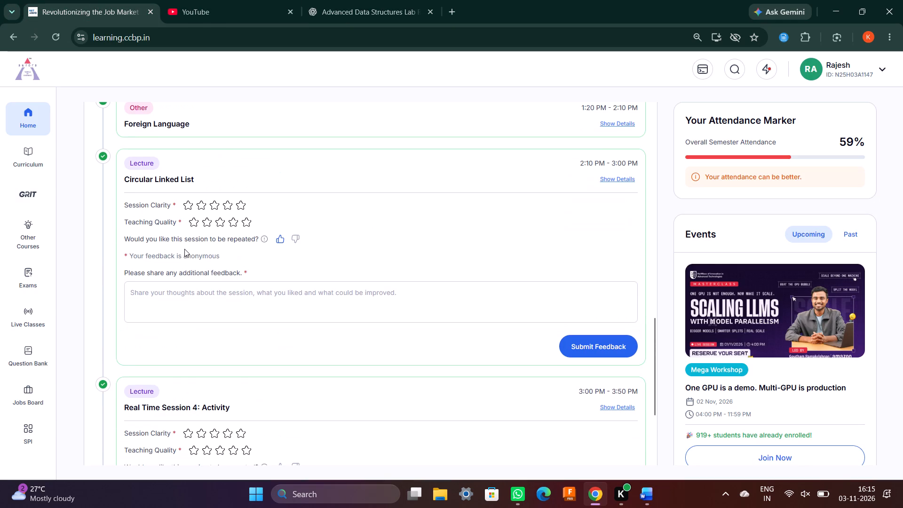
left_click(612, 175)
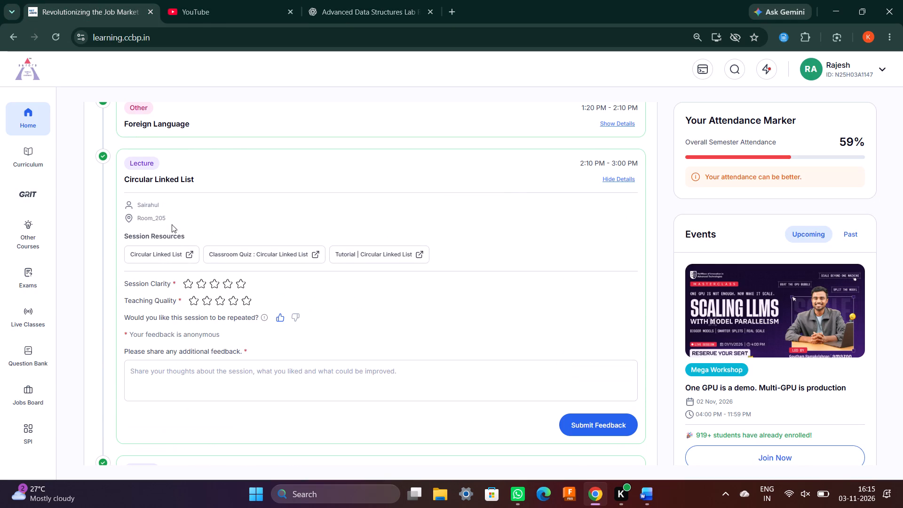
left_click(155, 261)
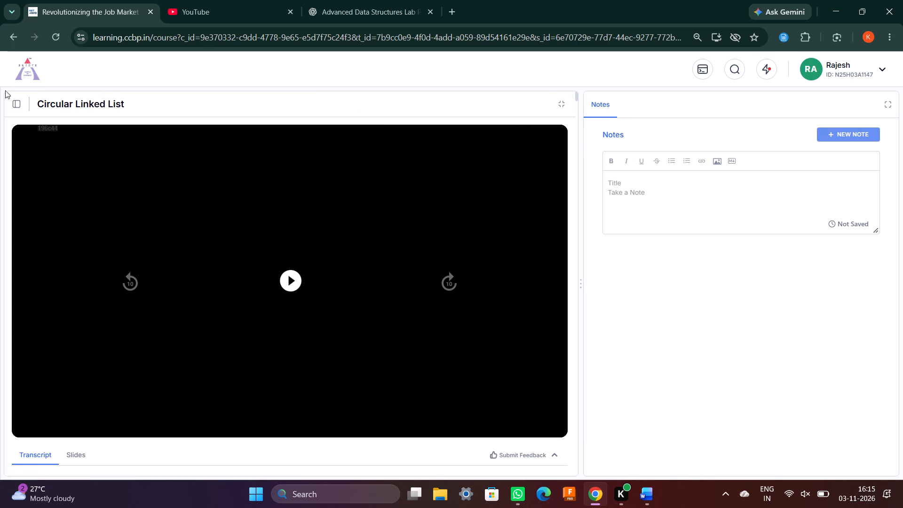
Open the Insertion At Kth Position - Linked List problem from the Insertion in Linked List Coding Practice of Module II: Linked Lists.
left_click(13, 104)
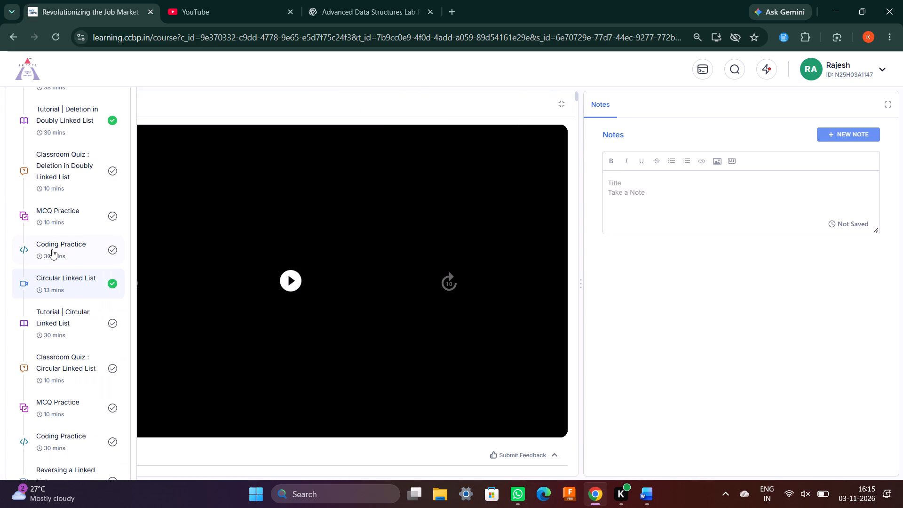
scroll(52, 249, "up", 6)
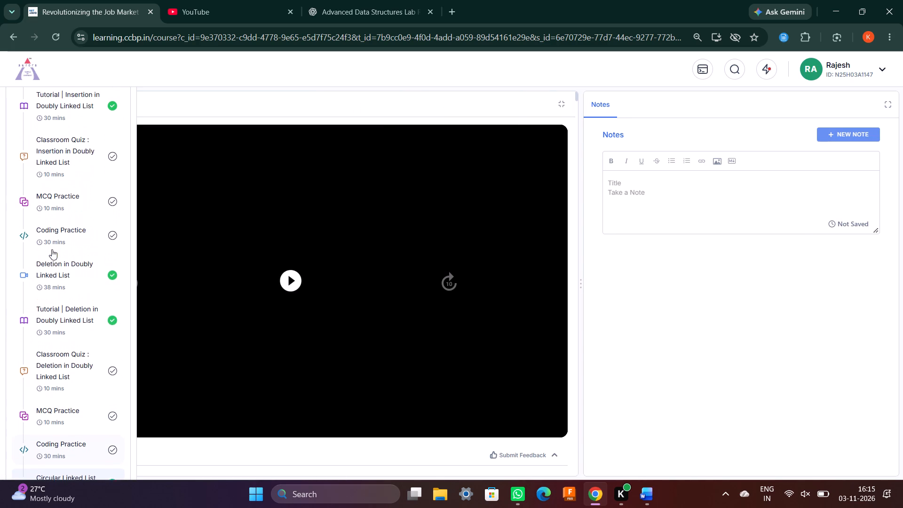
scroll(52, 249, "up", 2)
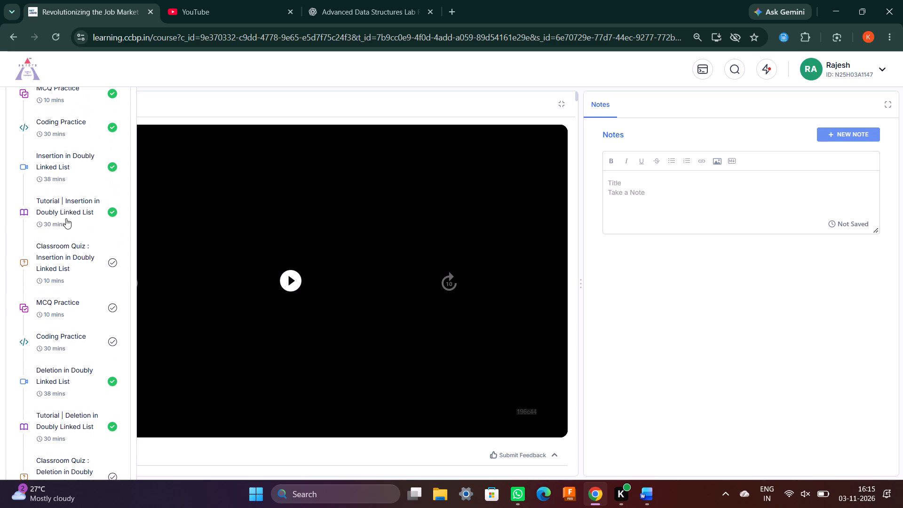
scroll(66, 218, "up", 7)
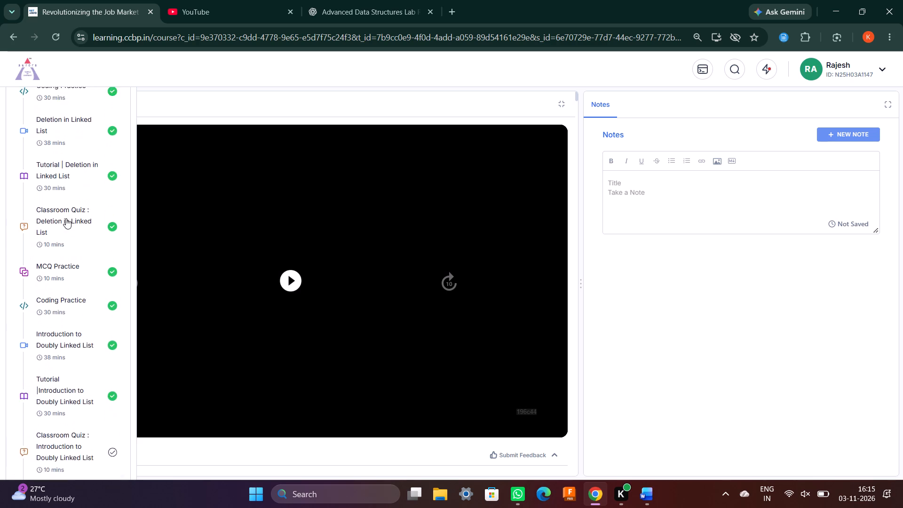
scroll(66, 218, "up", 3)
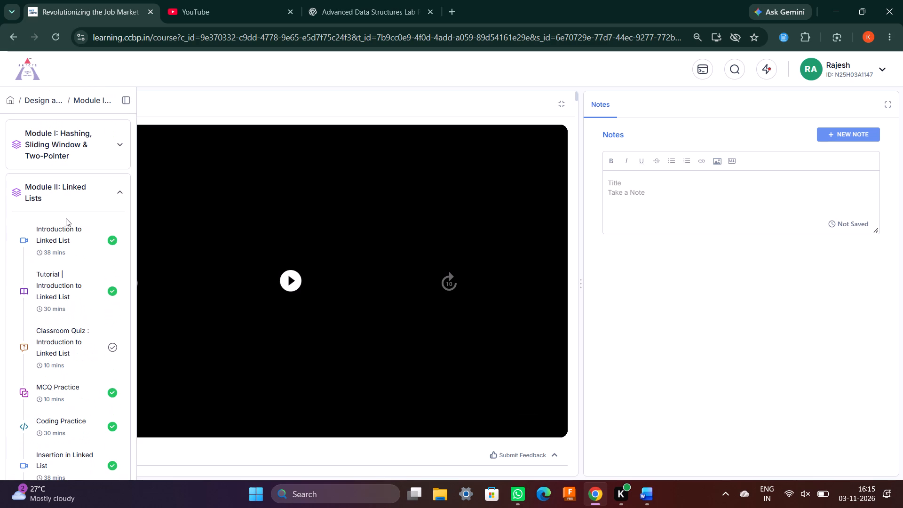
scroll(66, 218, "down", 2)
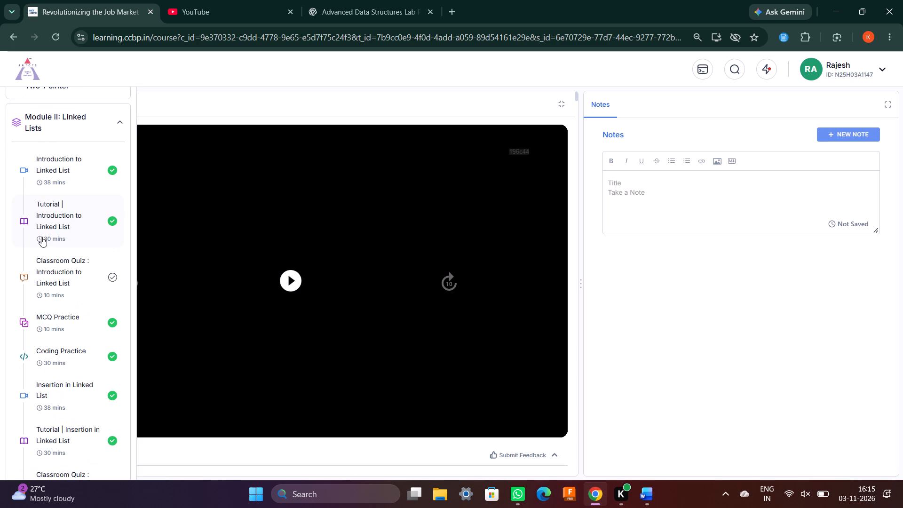
scroll(111, 417, "down", 2)
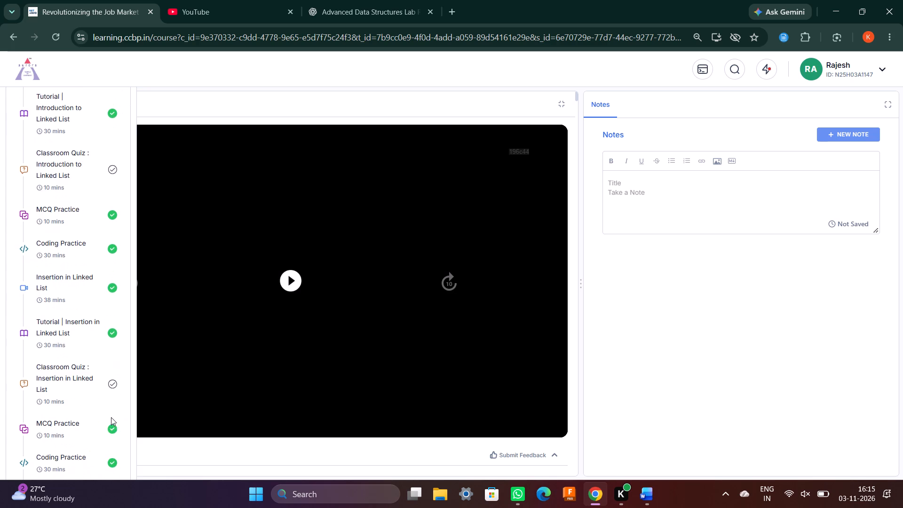
left_click(65, 458)
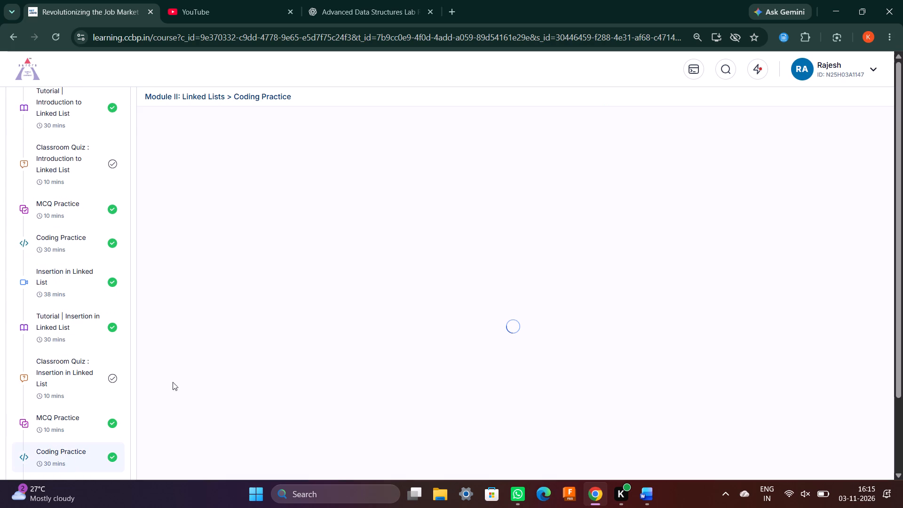
left_click(218, 287)
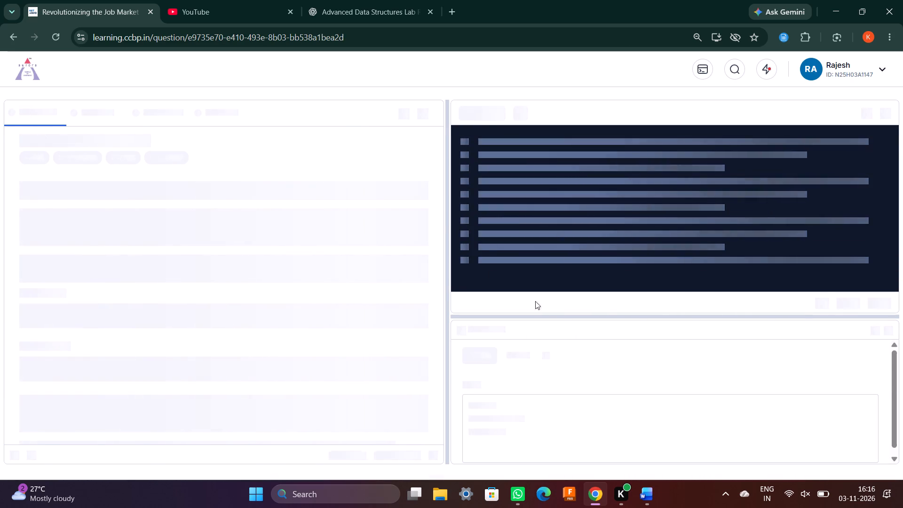
Delete the three comment lines inside the insertionAtKthPosition function of the C++ solution, including those on head insertion and traversal.
scroll(478, 219, "down", 3)
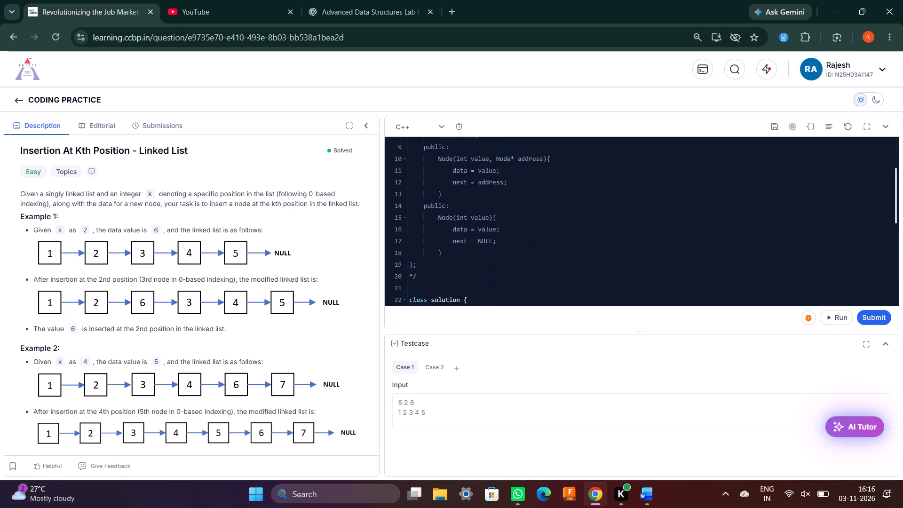
scroll(478, 219, "down", 3)
left_click_drag(605, 244, 402, 239)
key("BackSpace")
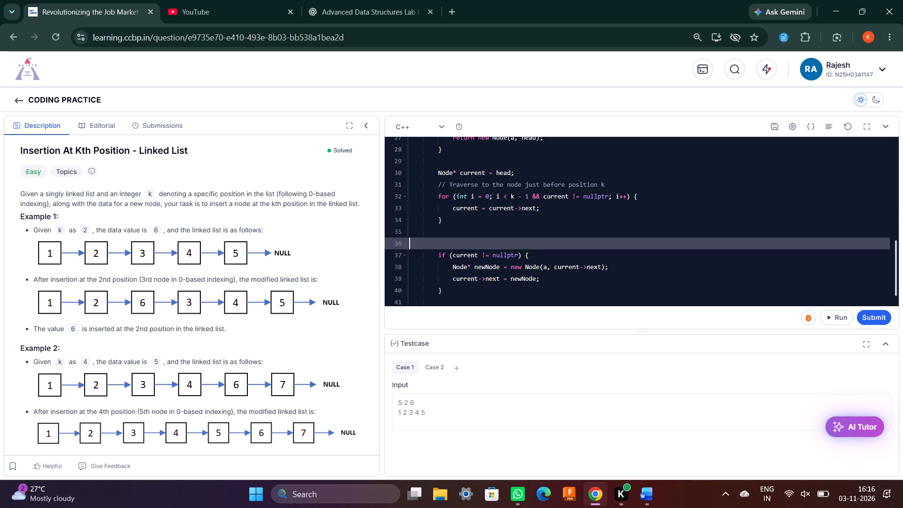
left_click(397, 183)
key("BackSpace")
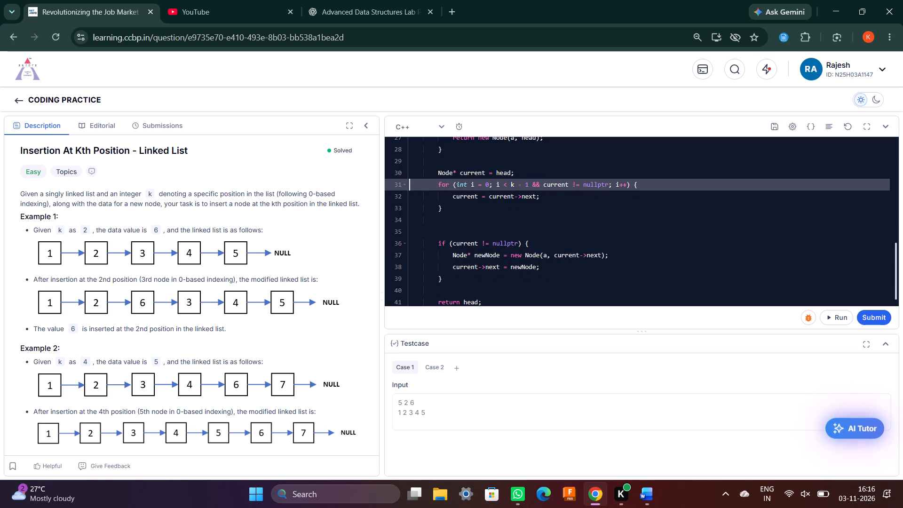
scroll(468, 197, "up", 3)
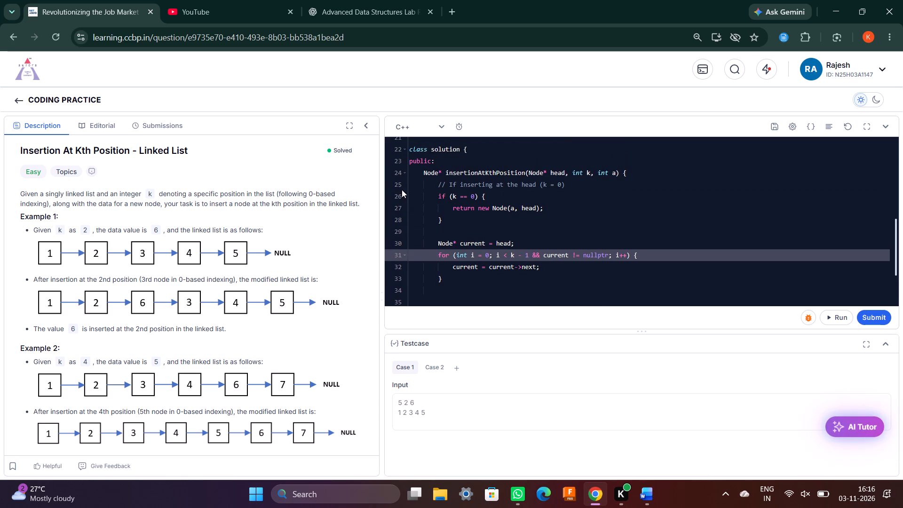
left_click(398, 185)
key("BackSpace")
Enlarge the code editor area to show the whole solution class and run the code against the sample test cases.
scroll(505, 237, "down", 1)
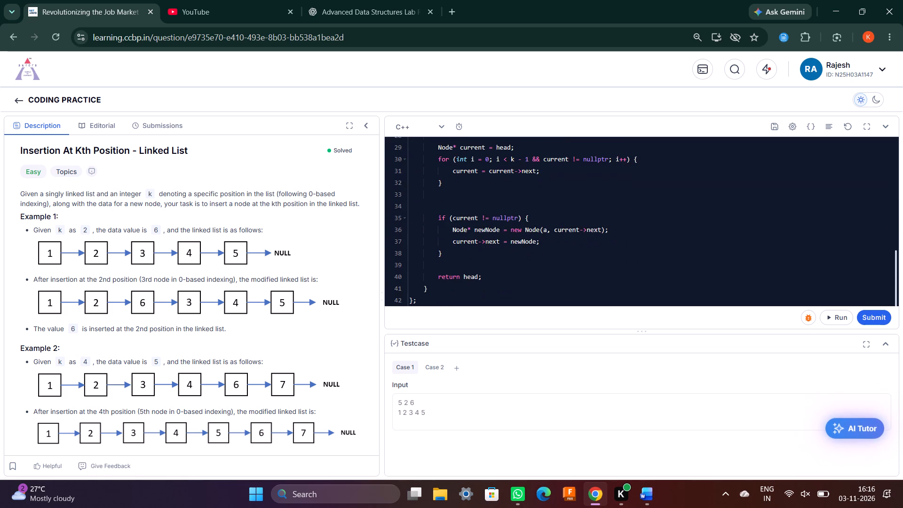
scroll(505, 237, "down", 2)
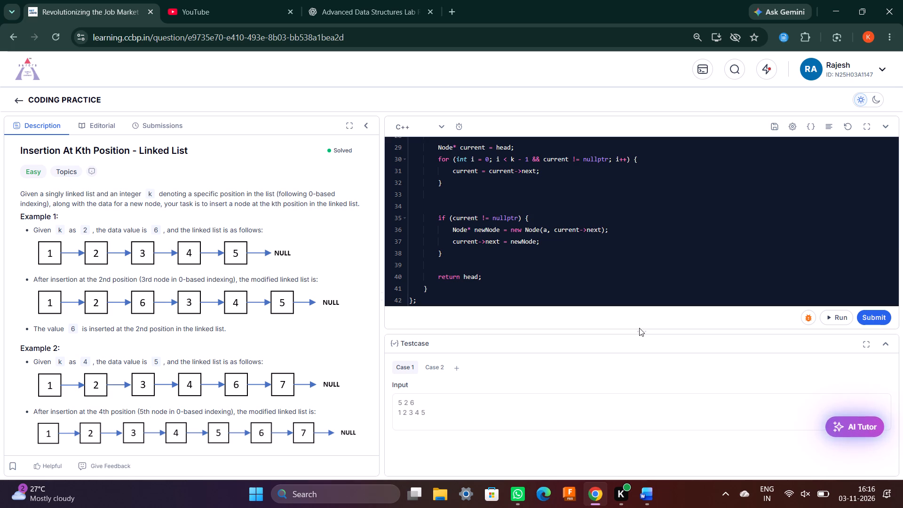
left_click(639, 328)
left_click_drag(640, 330, 646, 507)
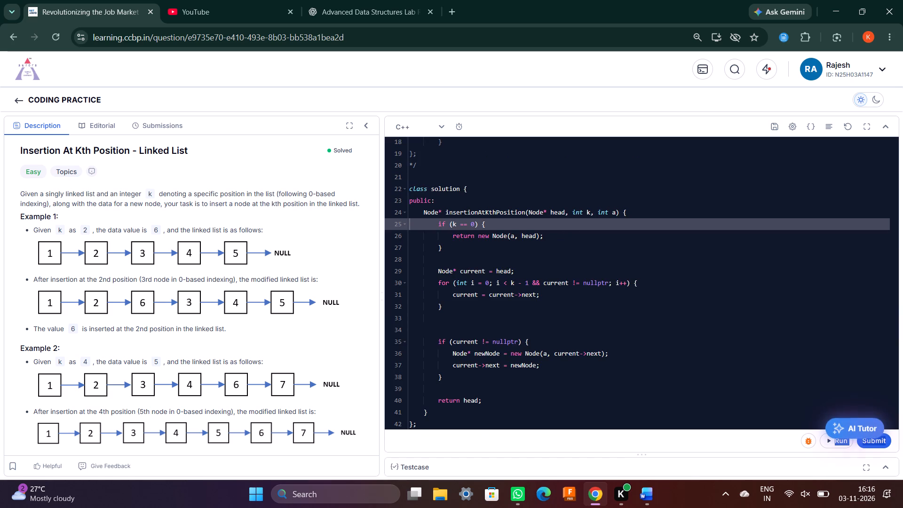
scroll(534, 323, "down", 1)
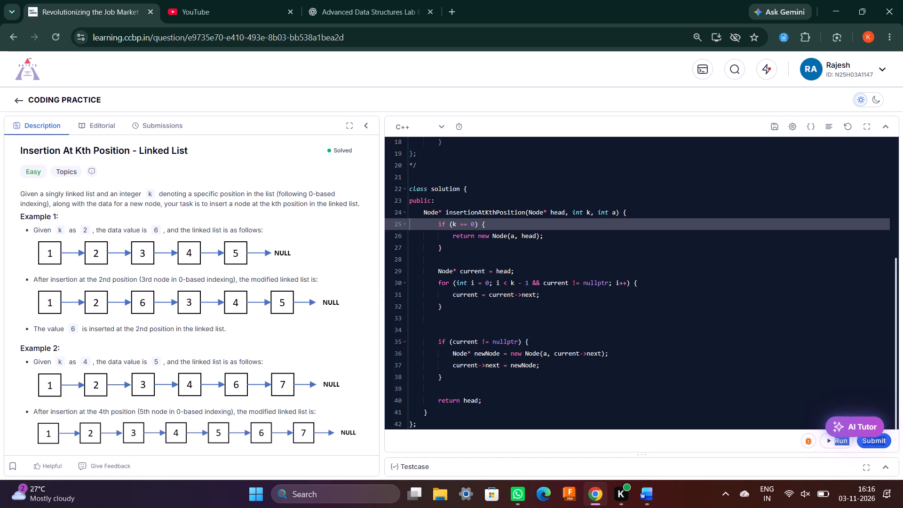
left_click(827, 441)
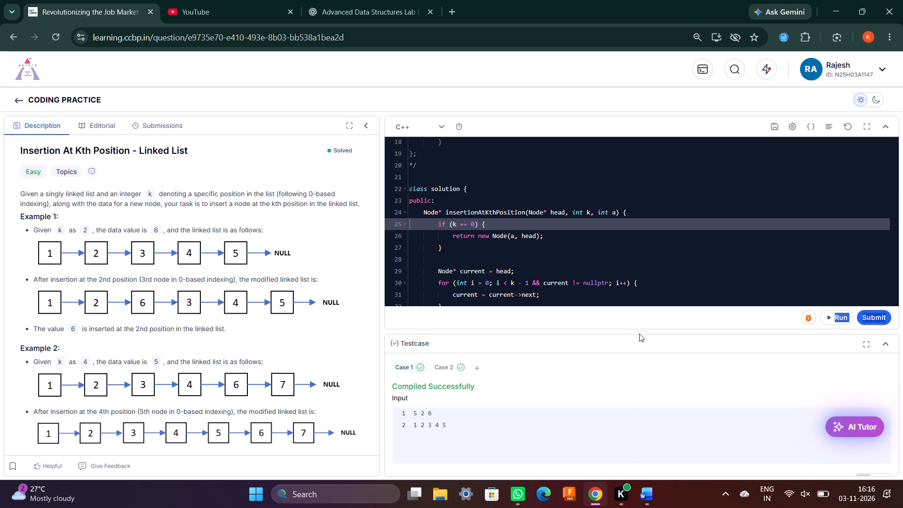
Resize the test case area to show the compile result and capture a screenshot of the whole coding practice page.
left_click_drag(640, 331, 631, 437)
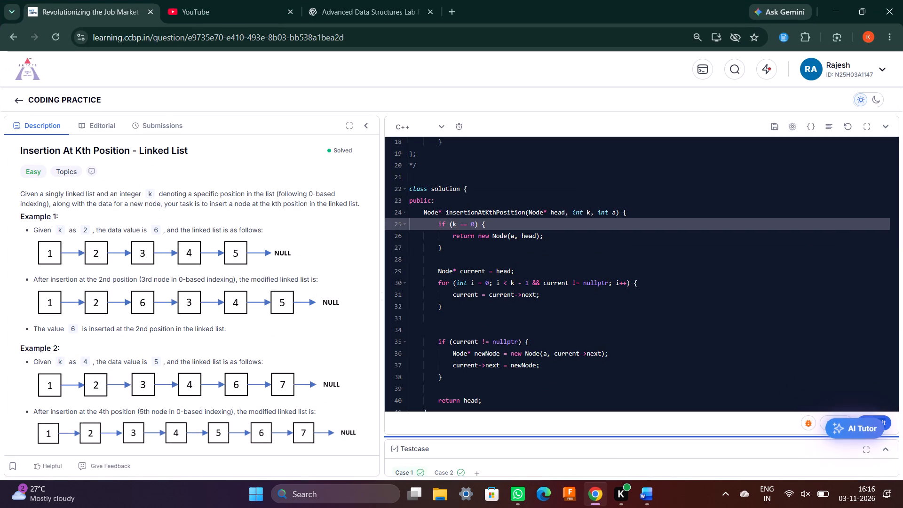
left_click_drag(611, 438, 601, 319)
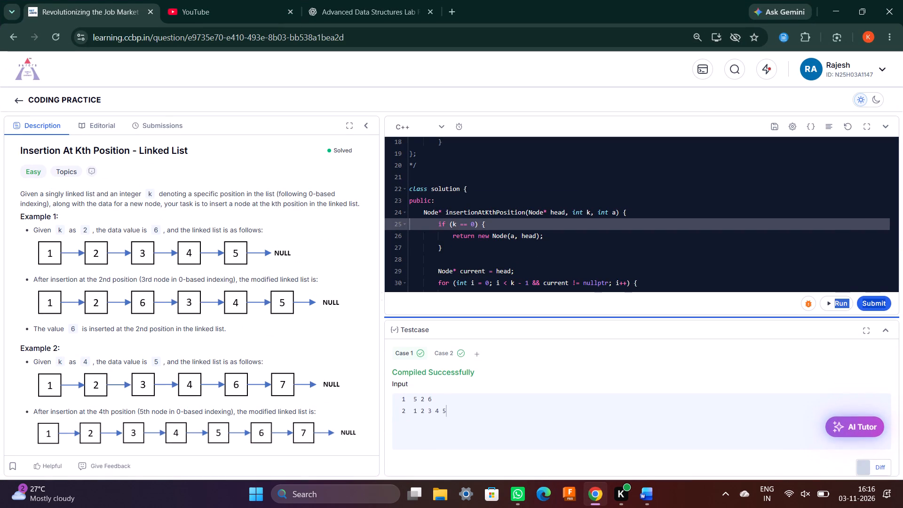
key("Print")
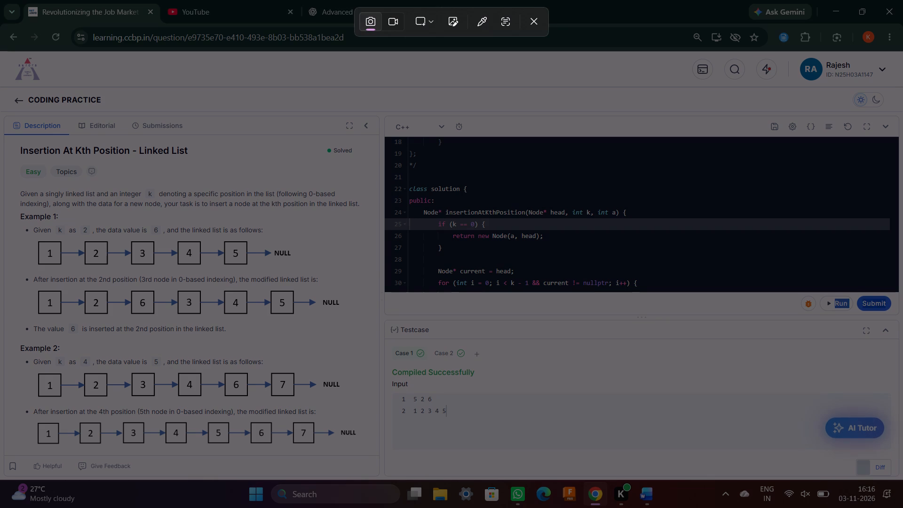
left_click_drag(0, 50, 897, 485)
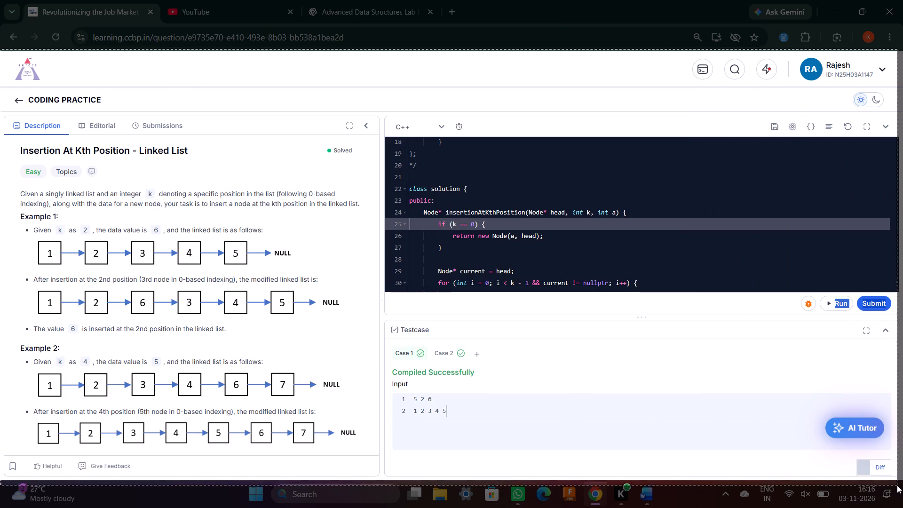
left_click_drag(897, 485, 902, 481)
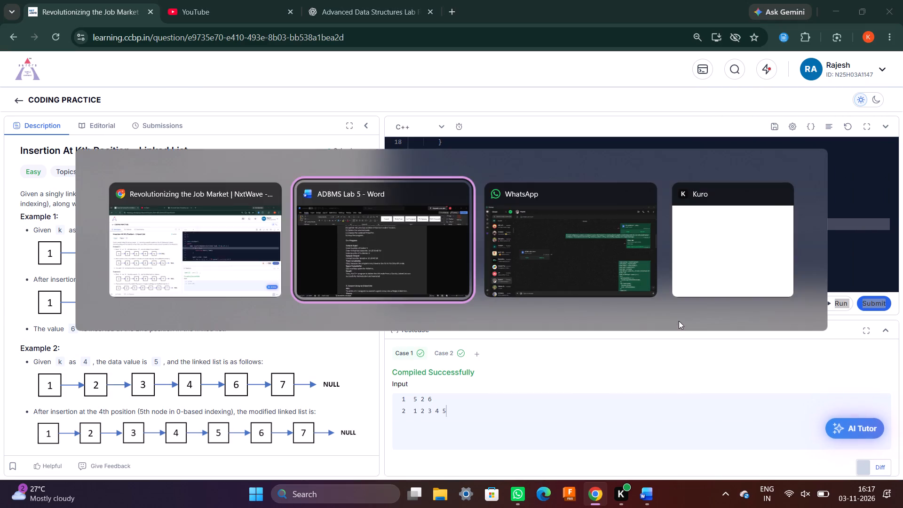
Paste the screenshot into the Word report on the blank line below the C++ Program heading of the Insertion answer.
scroll(532, 218, "up", 13)
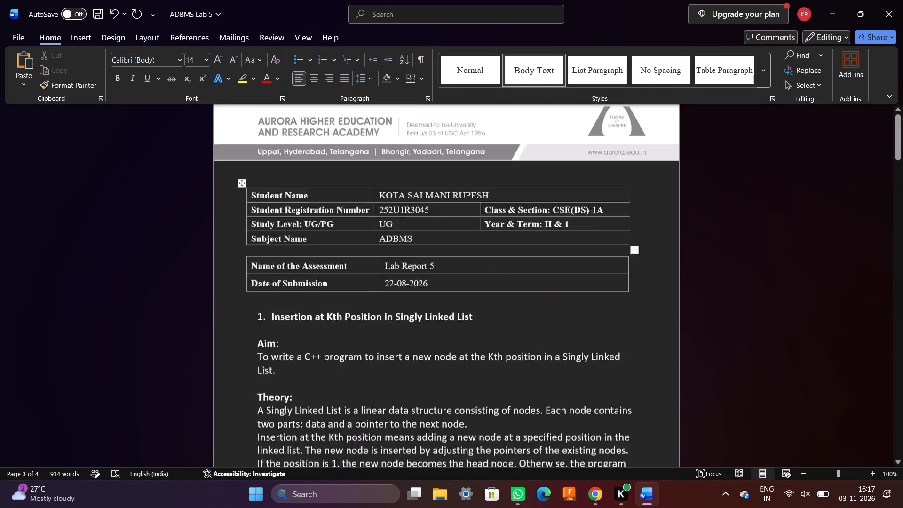
scroll(532, 218, "down", 4)
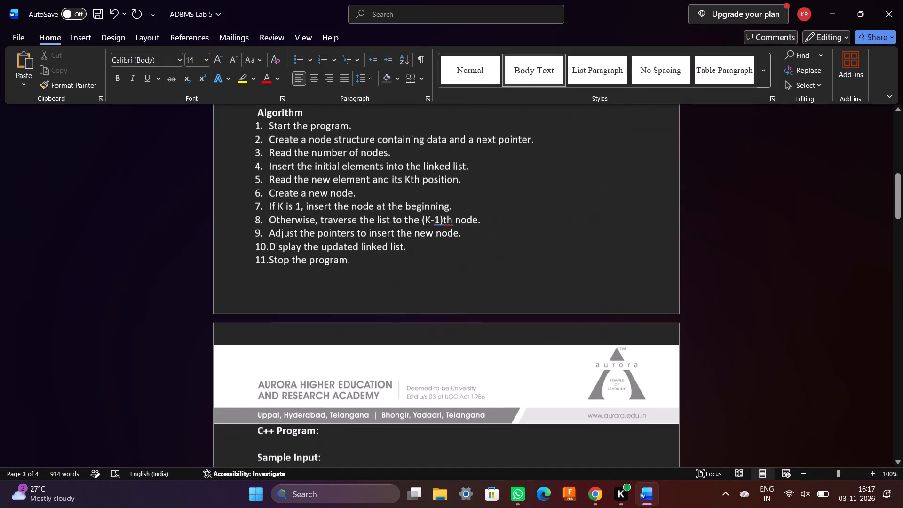
scroll(272, 374, "down", 1)
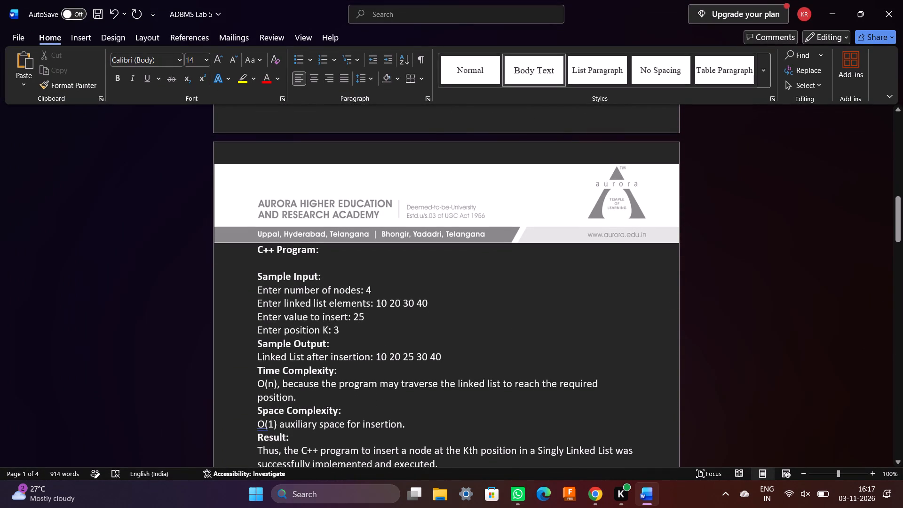
left_click(265, 263)
key("ctrl+v")
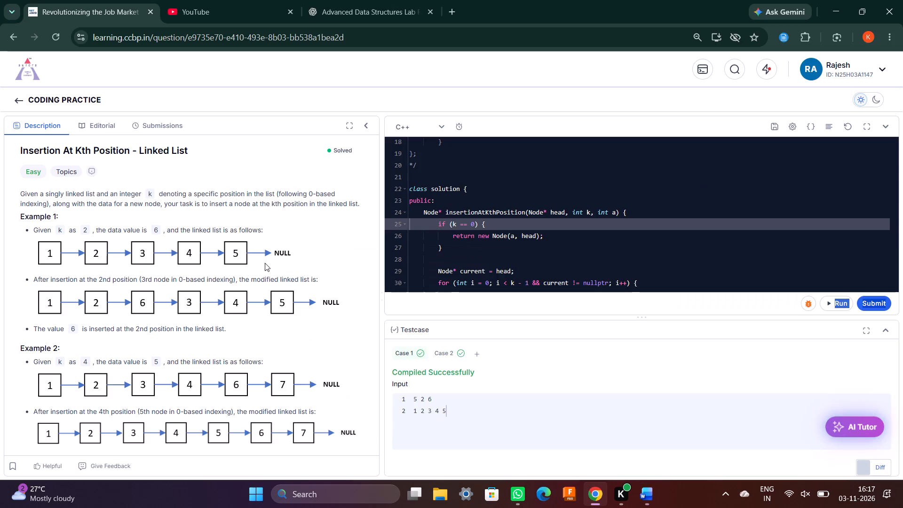
Submit the Insertion At Kth Position solution in Chrome and enlarge the code editor area to show the whole solution class.
left_click(875, 302)
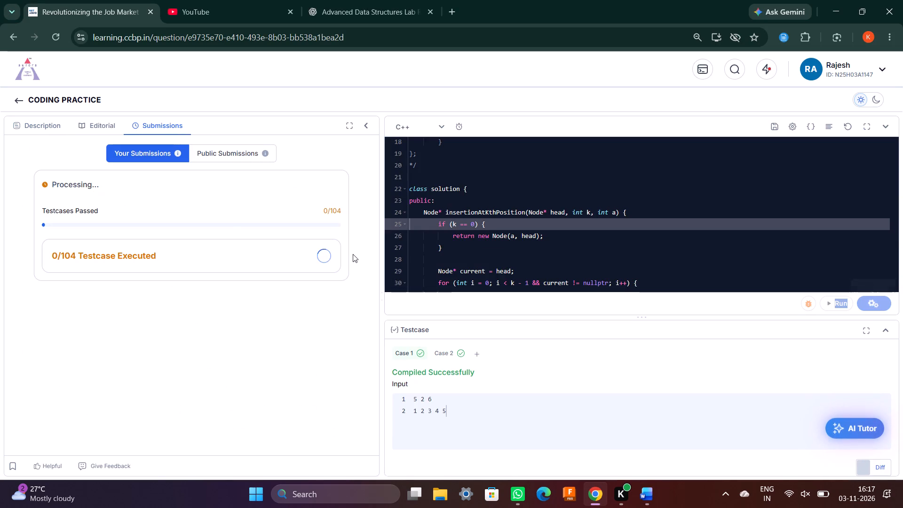
scroll(501, 215, "down", 1)
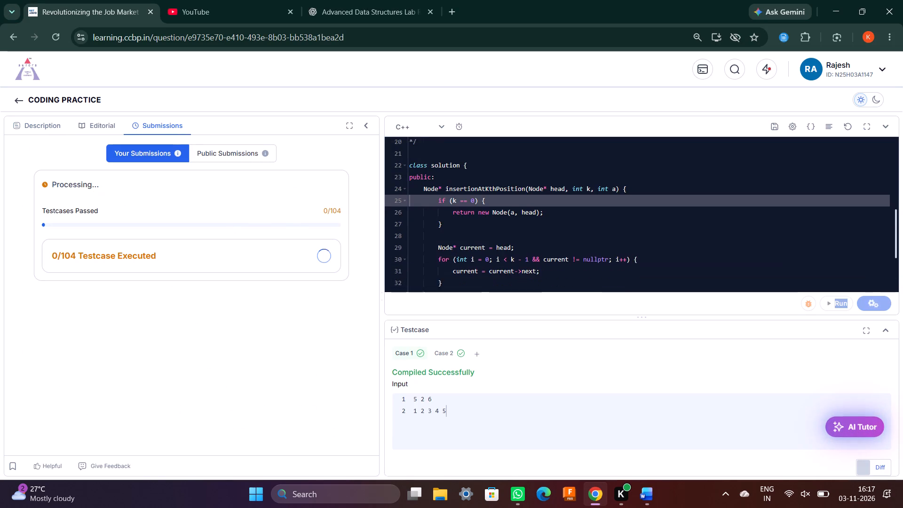
scroll(501, 215, "down", 1)
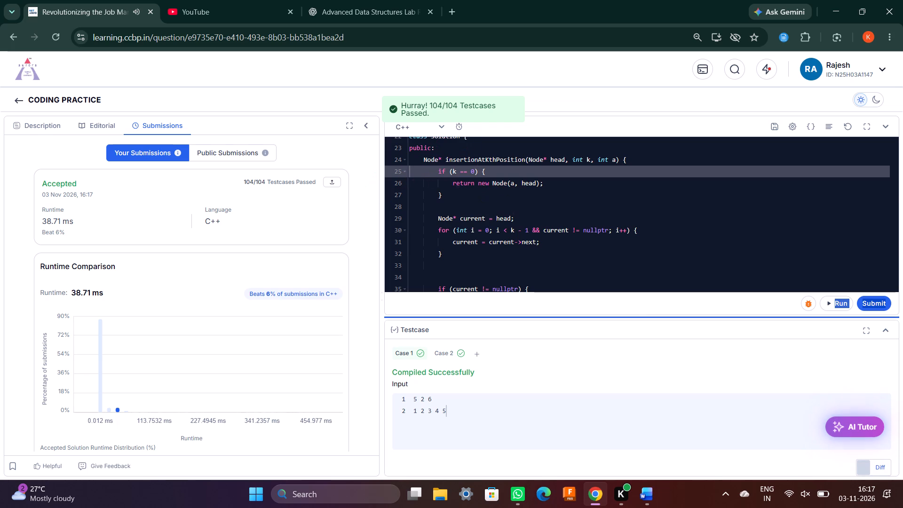
left_click_drag(643, 317, 660, 449)
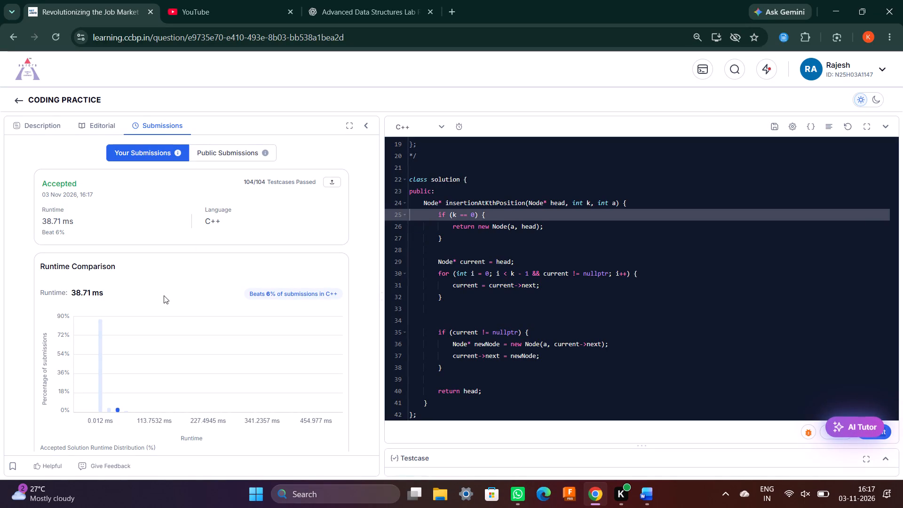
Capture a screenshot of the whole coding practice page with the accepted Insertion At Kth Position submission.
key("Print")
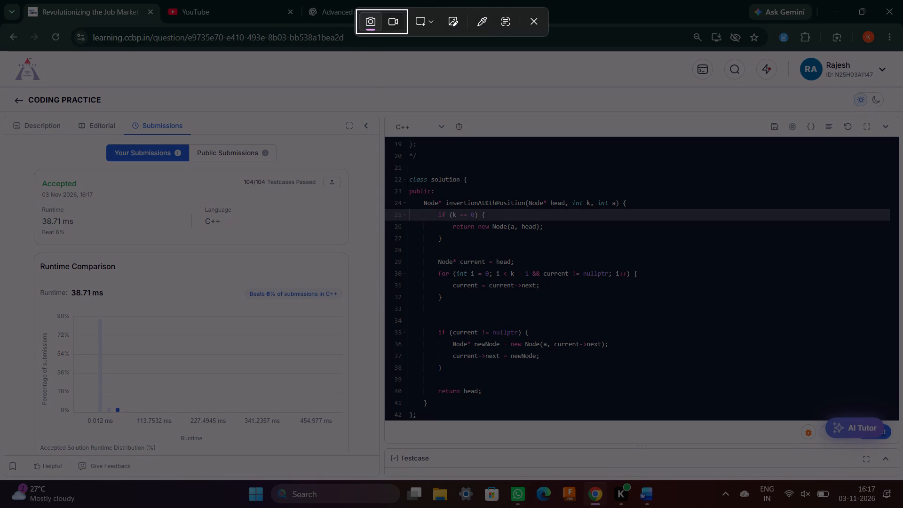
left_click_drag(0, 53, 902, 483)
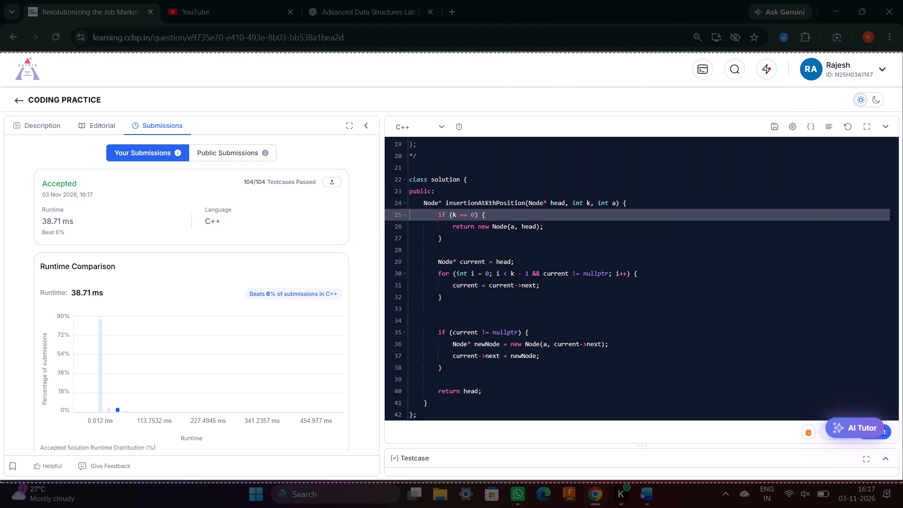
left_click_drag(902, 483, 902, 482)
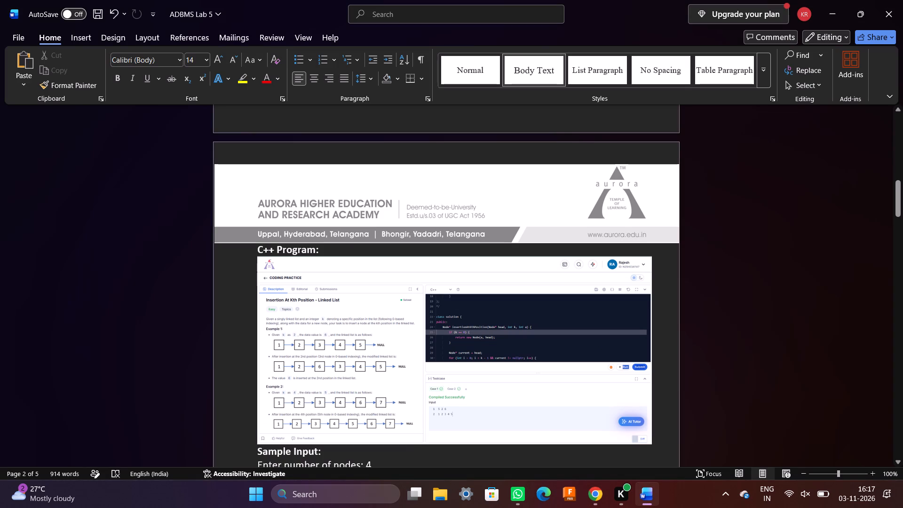
In the Word report, add a blank line below the pasted Insertion screenshot.
key("Return")
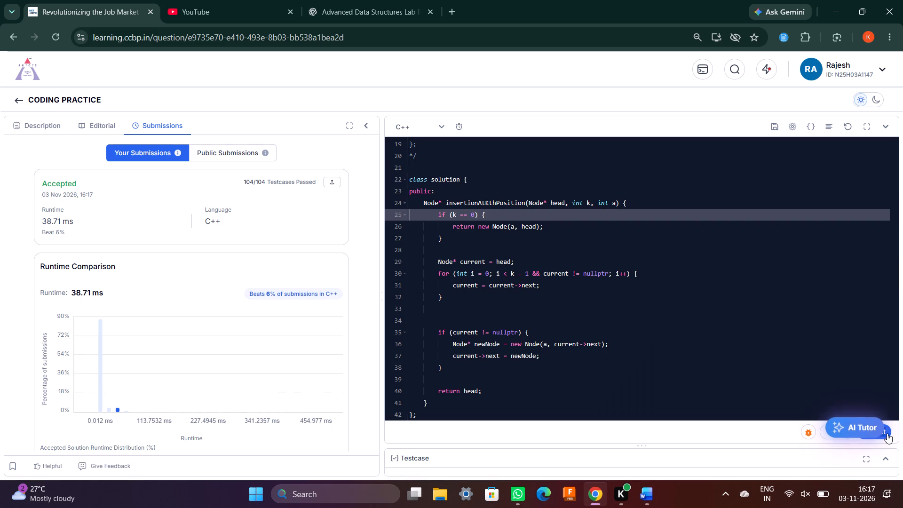
Resubmit the Insertion At Kth Position solution in Chrome and capture a screenshot of the whole page while the success banner is displayed.
left_click(886, 434)
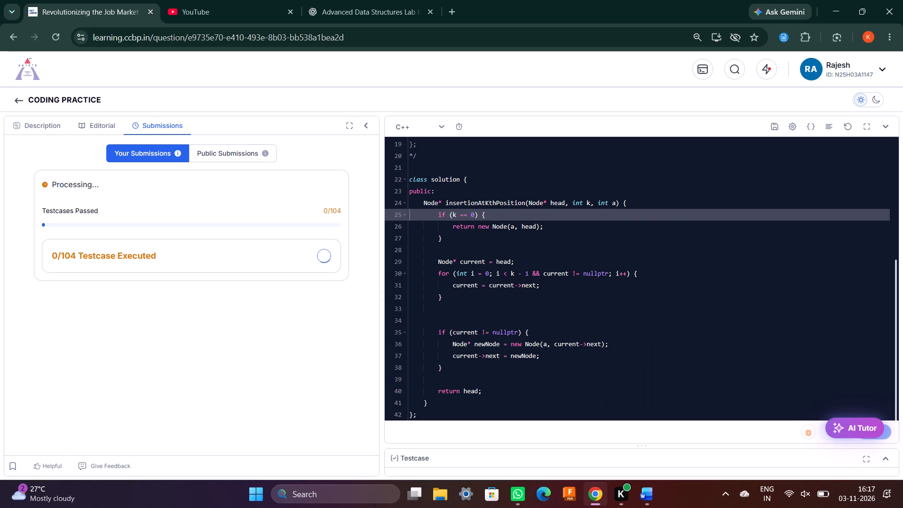
key("Print")
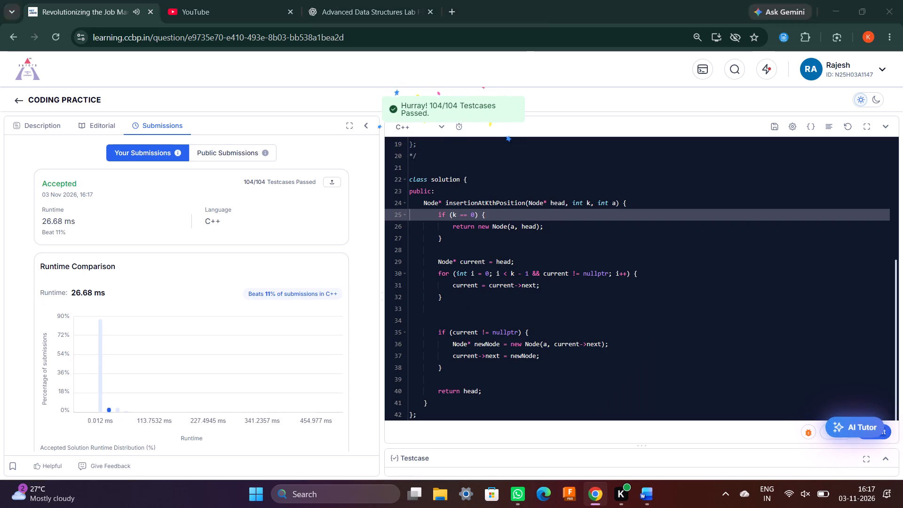
left_click_drag(0, 49, 565, 260)
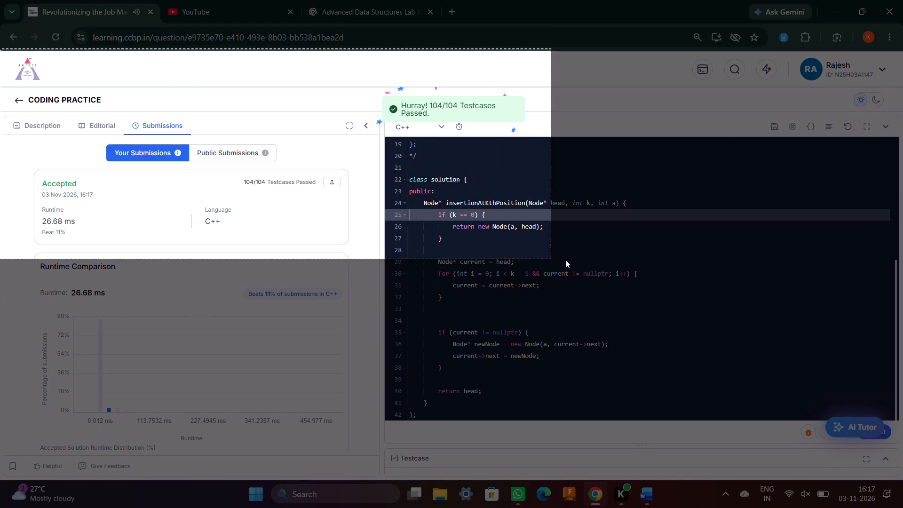
left_click_drag(565, 260, 902, 484)
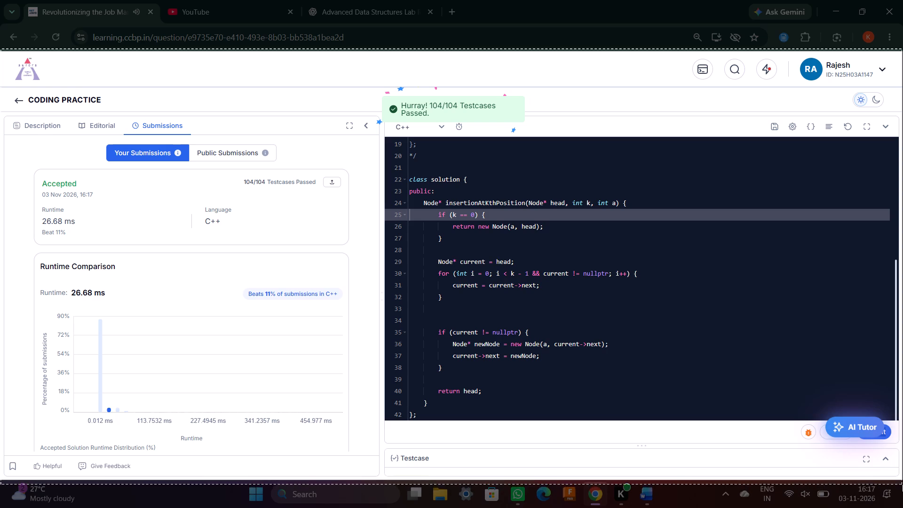
left_click_drag(902, 484, 902, 480)
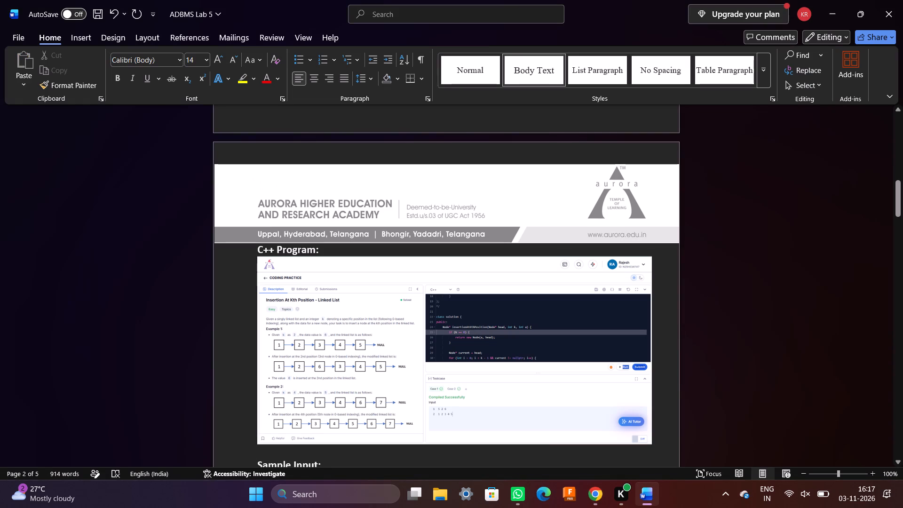
Paste the submission result screenshot into the Word report below the first Insertion screenshot.
key("ctrl+v")
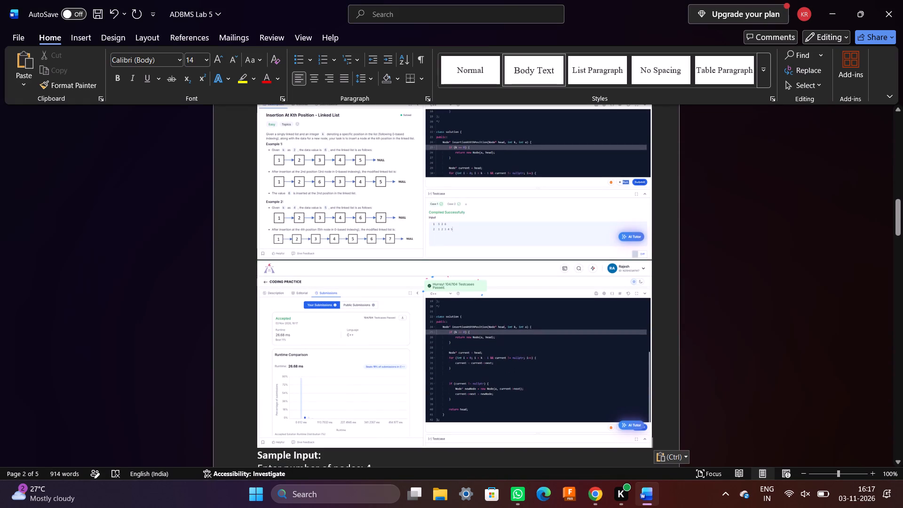
Check the next answer's title in the report and open Delete Kth Node of the Linked List from the deletion Coding Practice set in Chrome.
scroll(645, 280, "down", 4)
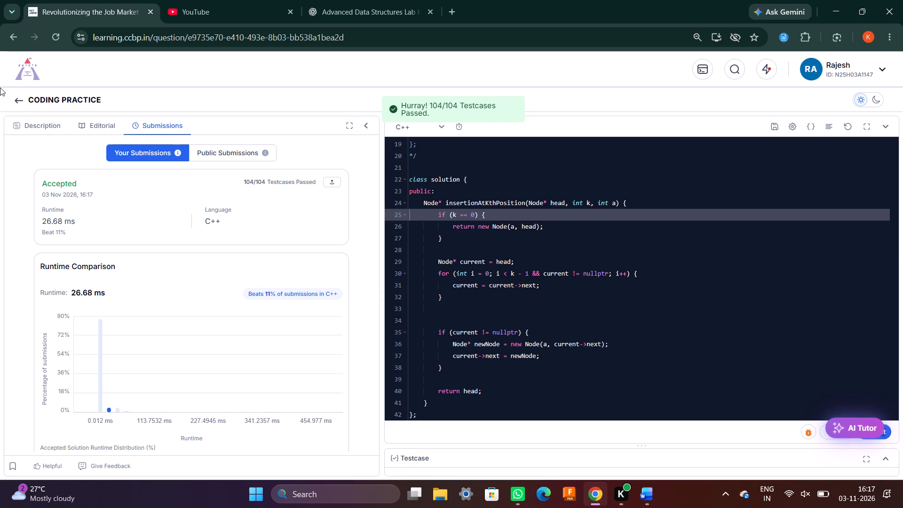
left_click(16, 101)
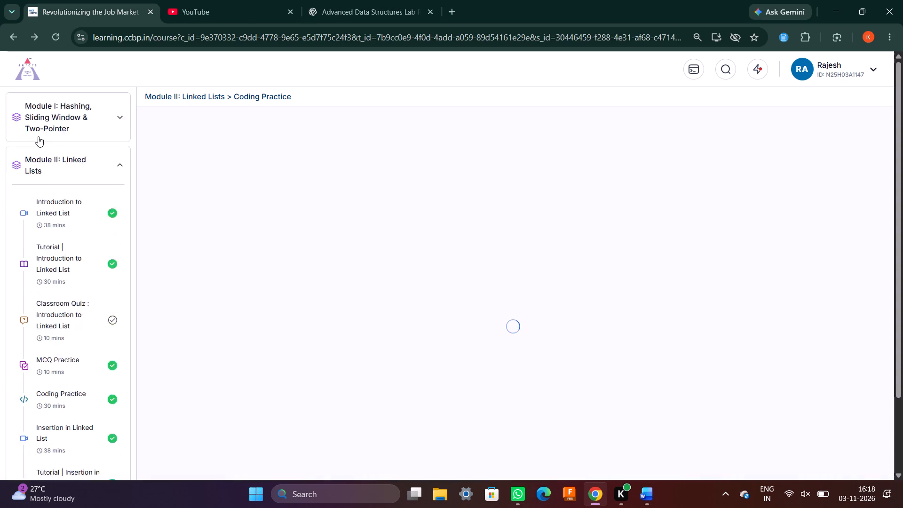
scroll(37, 248, "down", 2)
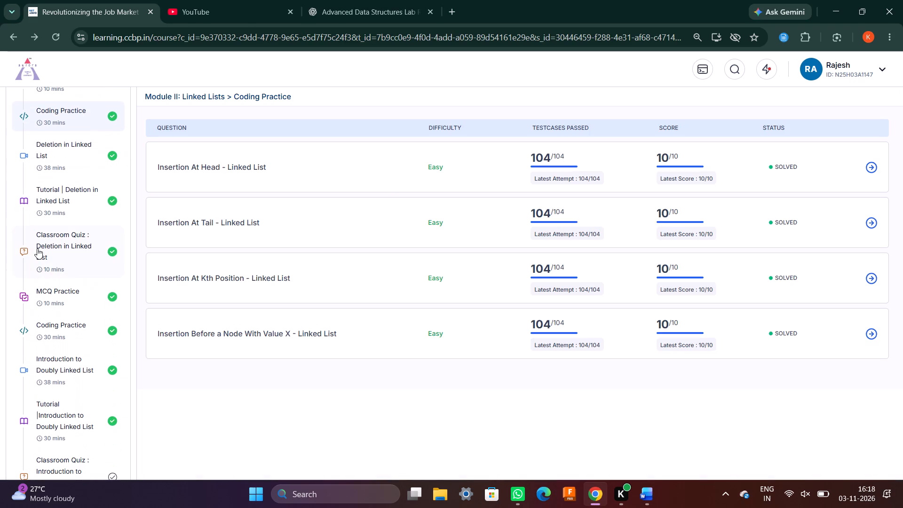
left_click(48, 343)
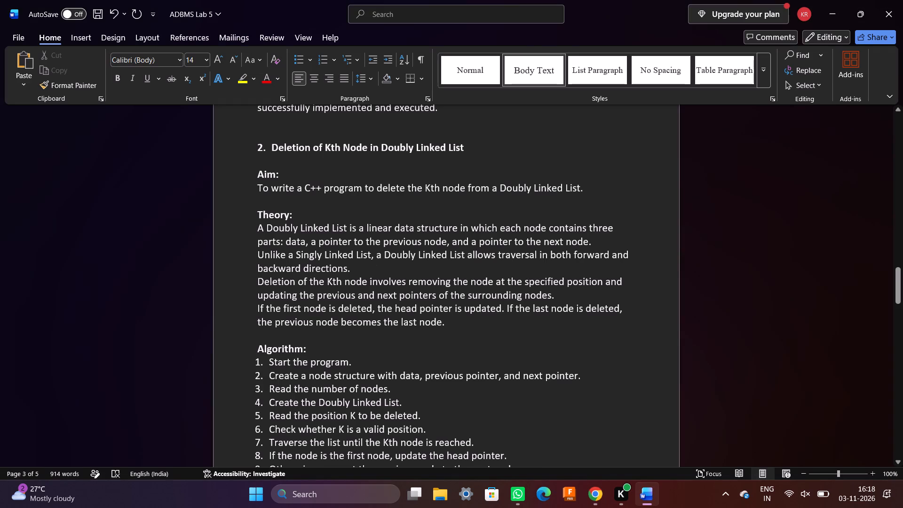
left_click(291, 278)
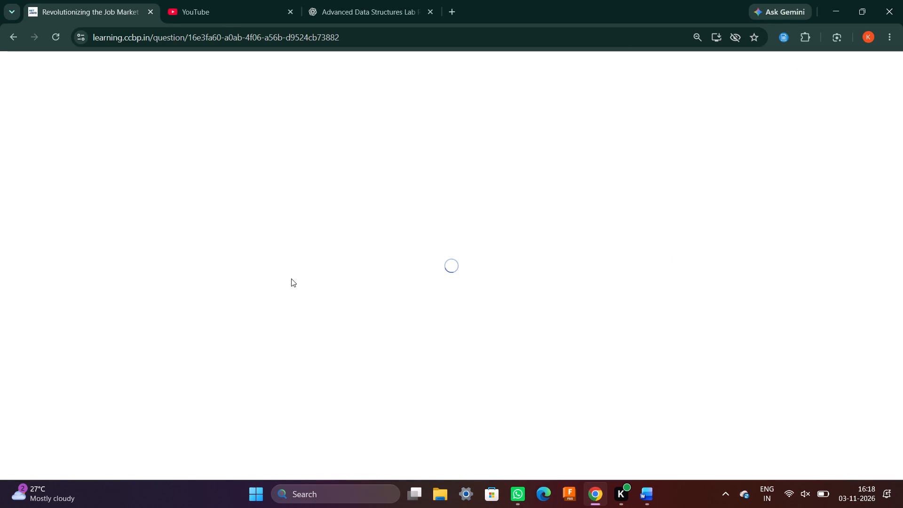
Bring the deleteKthNode function into view in the code editor and capture a screenshot of the whole coding practice page.
scroll(482, 260, "down", 1)
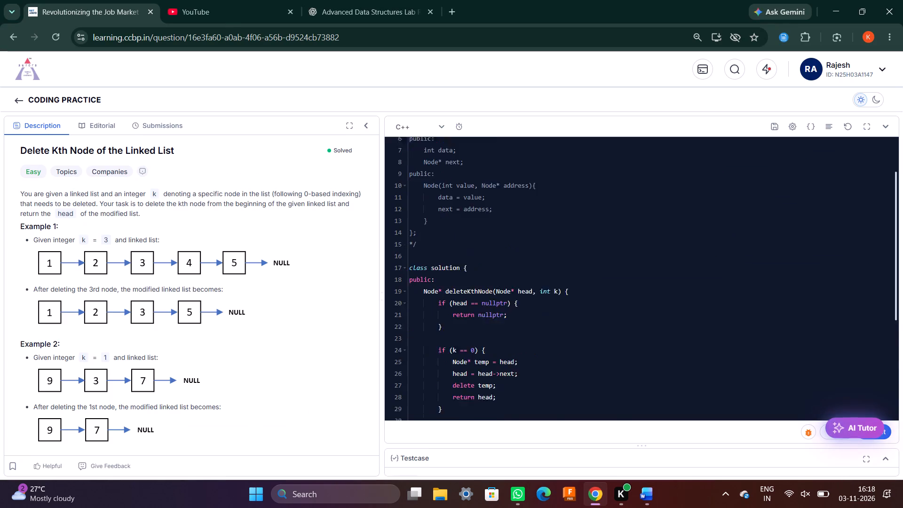
scroll(482, 260, "down", 5)
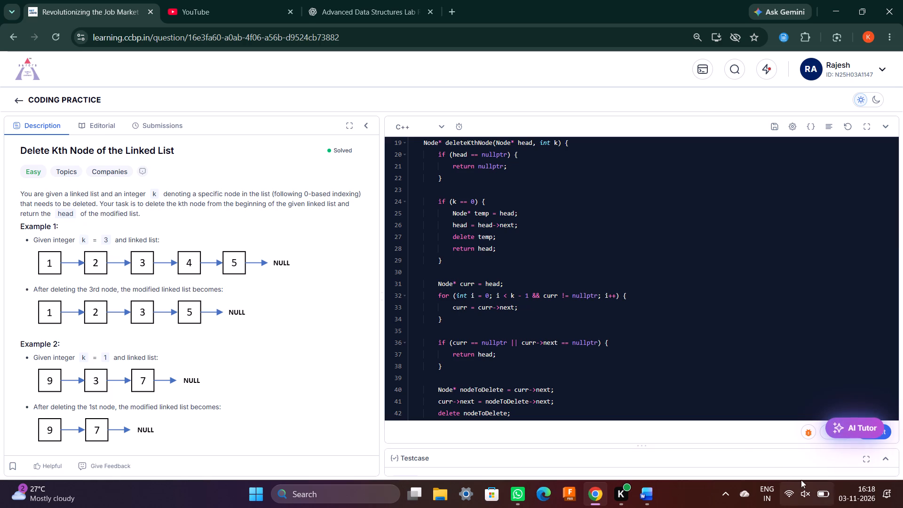
key("Print")
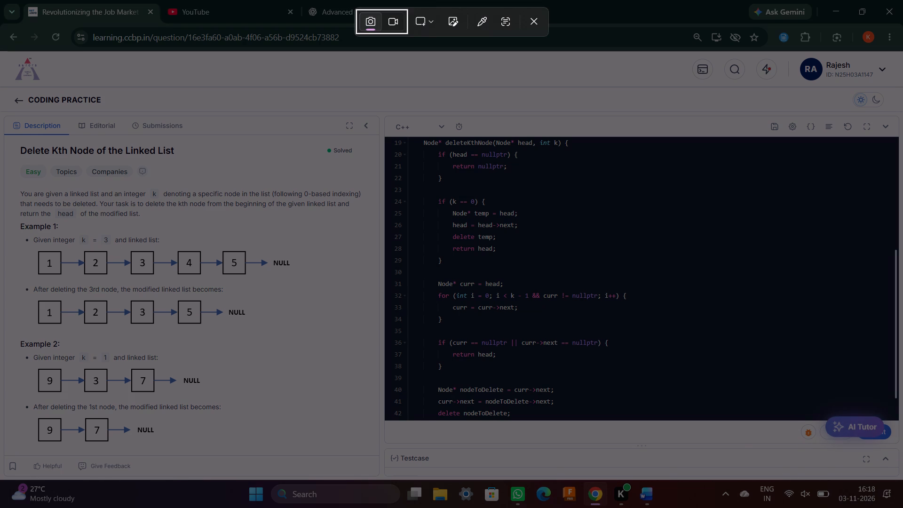
left_click_drag(0, 51, 902, 472)
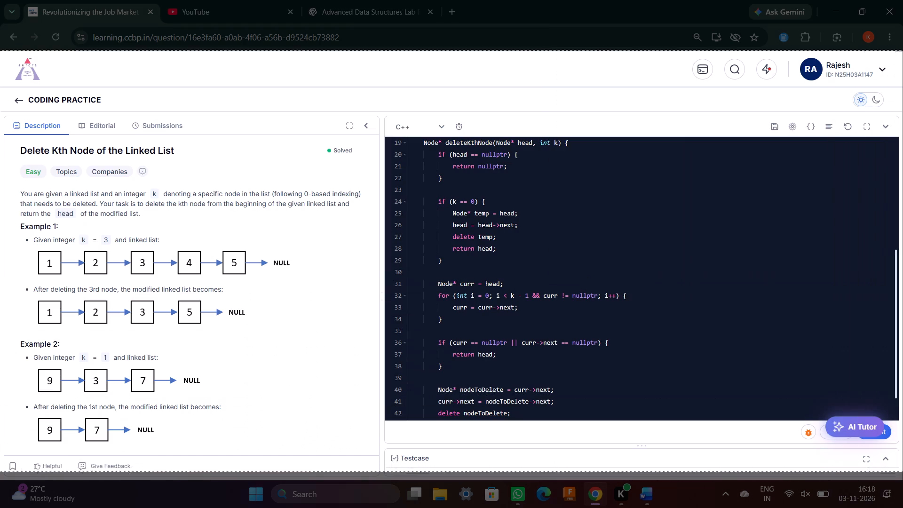
left_click_drag(902, 472, 902, 479)
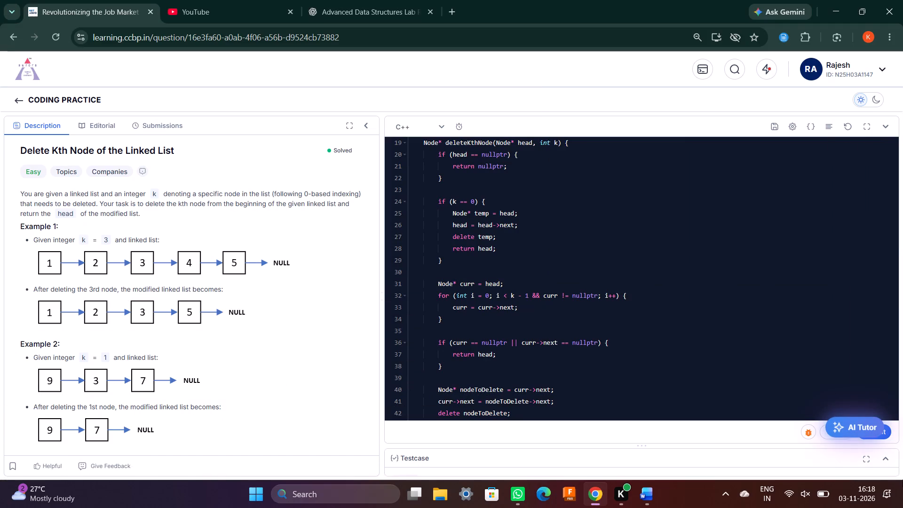
Paste the screenshot into the Word report on the blank line below the C++ Program heading of the Deletion answer.
scroll(489, 326, "down", 2)
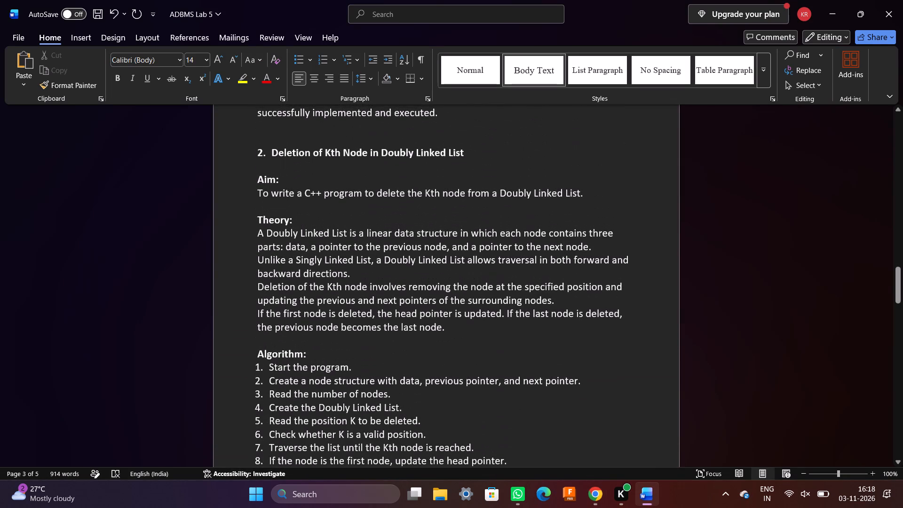
scroll(317, 246, "down", 1)
left_click(280, 260)
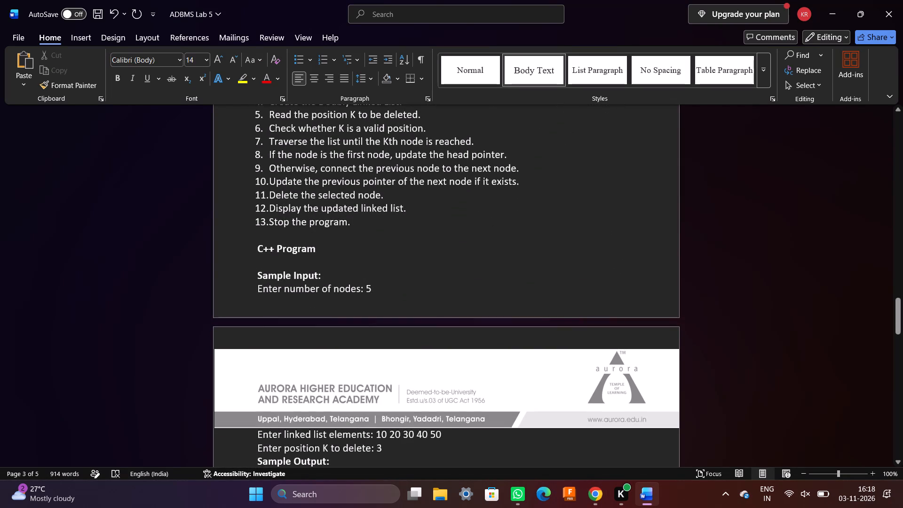
key("ctrl+v")
Insert four blank lines above the C++ Program heading of the Deletion answer to move it onto the screenshot's page.
scroll(280, 260, "up", 3)
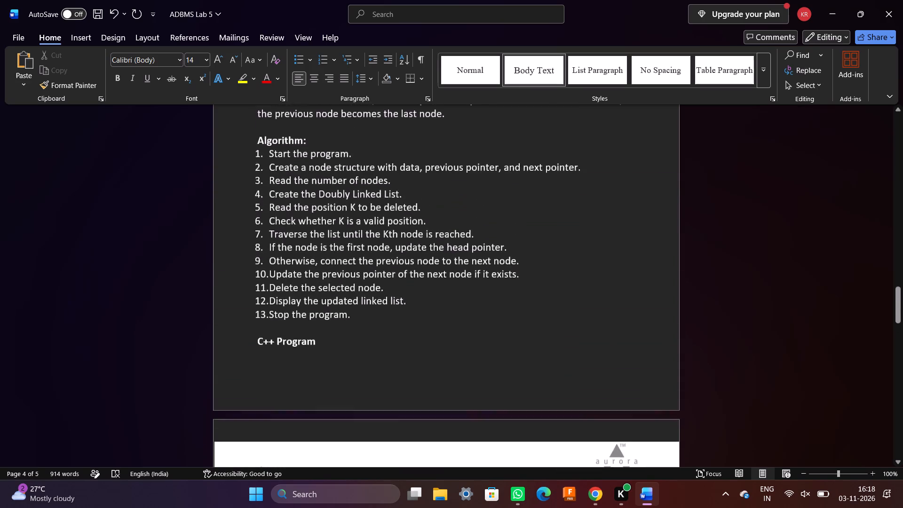
scroll(280, 260, "up", 1)
left_click(277, 350)
key("Return")
key("Return")
key("Return")
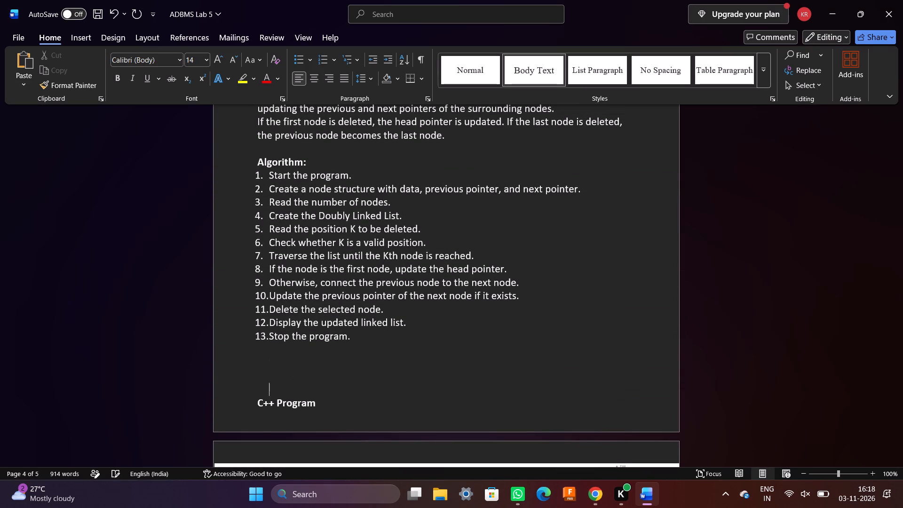
key("Return")
Add a blank line between the pasted Delete Kth Node screenshot and the Sample Input heading.
scroll(277, 350, "down", 2)
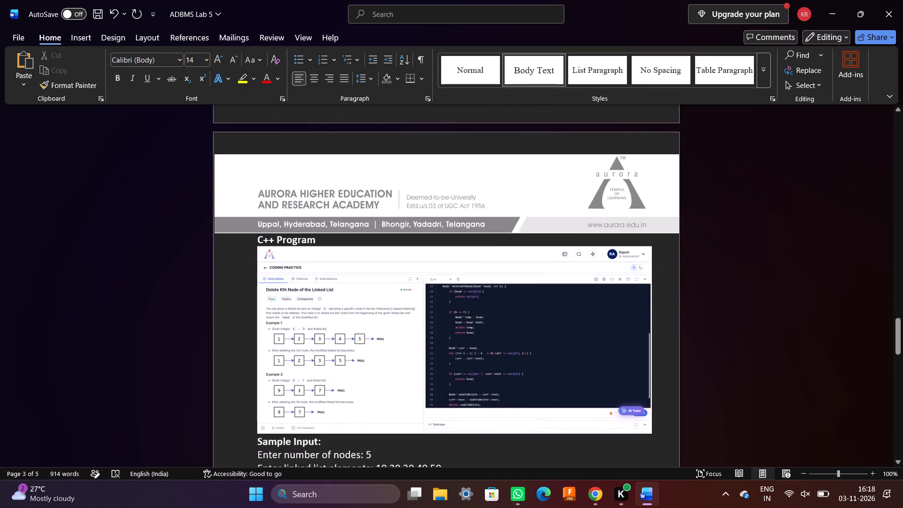
scroll(277, 350, "down", 1)
left_click(657, 328)
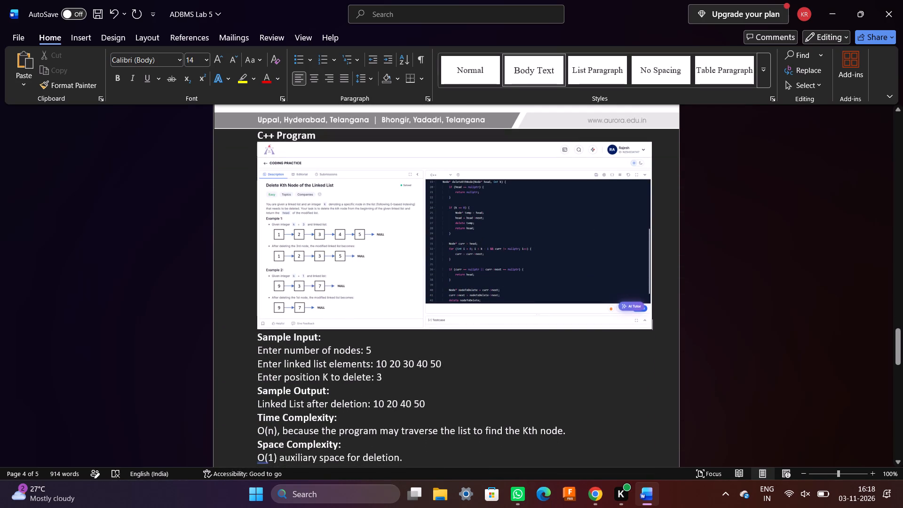
key("Return")
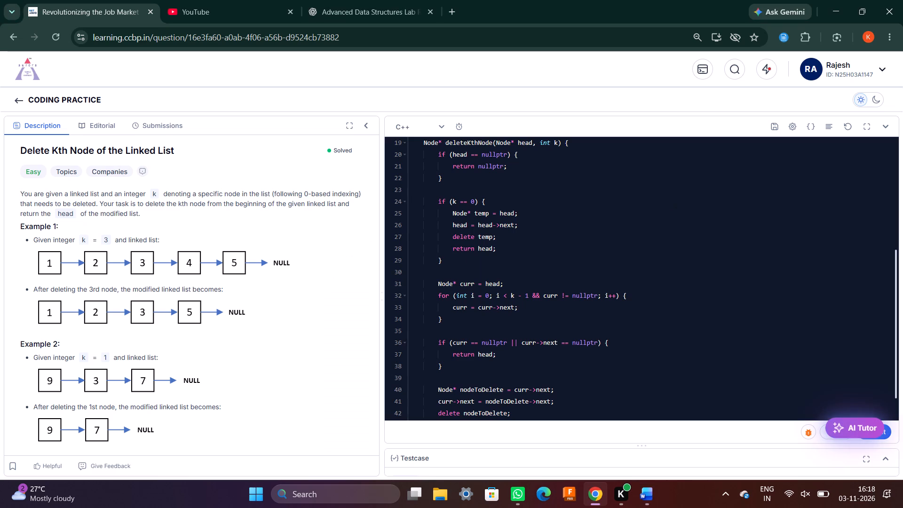
Submit the Delete Kth Node solution in Chrome and capture a screenshot of the whole submission result page.
left_click(885, 435)
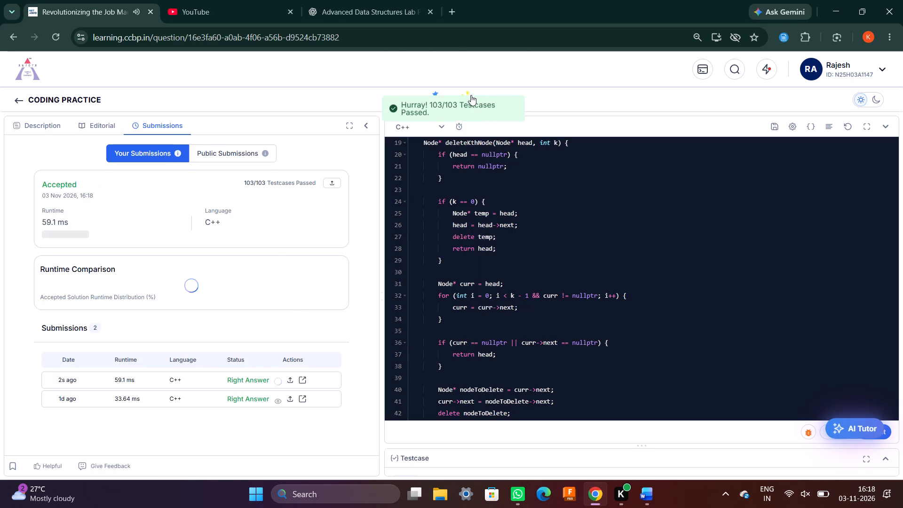
key("Print")
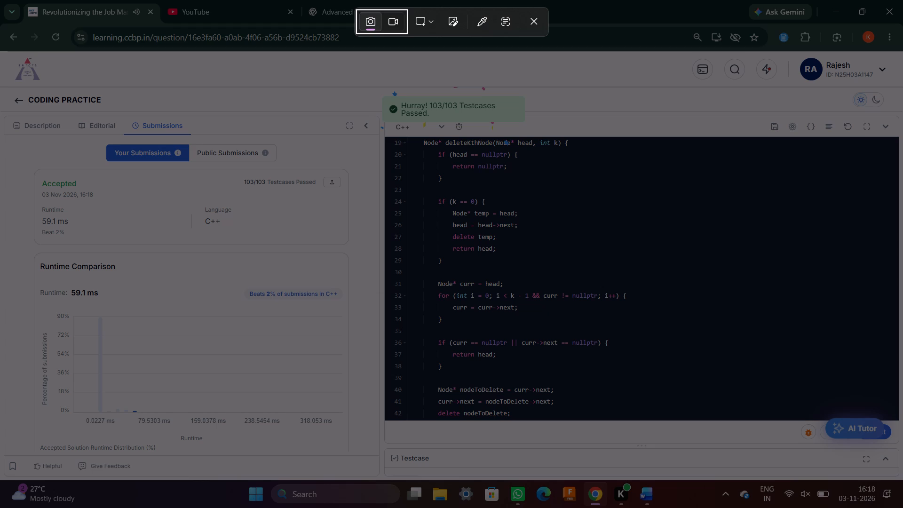
left_click_drag(0, 49, 902, 480)
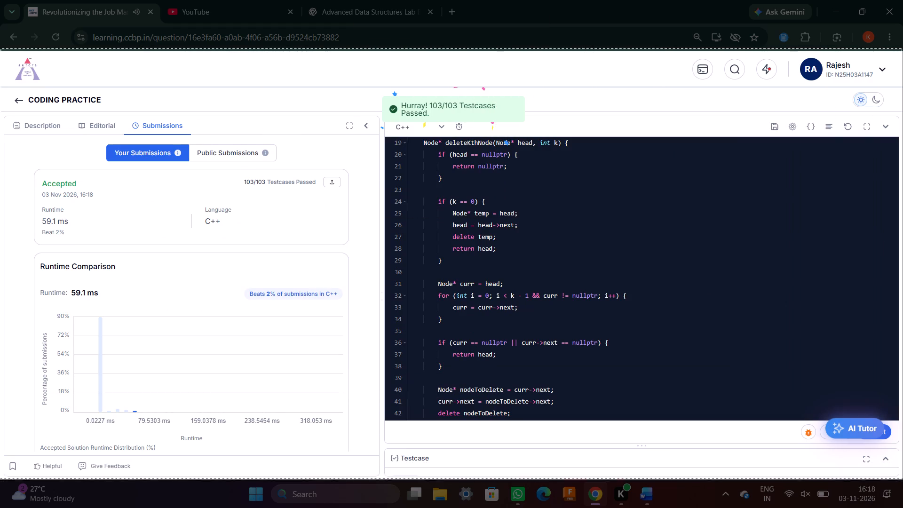
left_click_drag(902, 480, 902, 483)
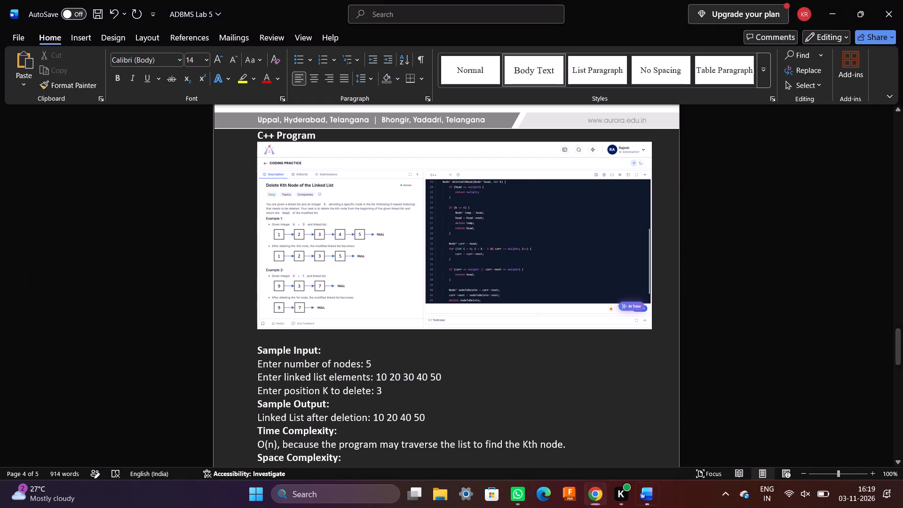
Paste the submission result screenshot into the Word report below the Delete Kth Node screenshot, followed by a new line.
key("ctrl+v")
key("Return")
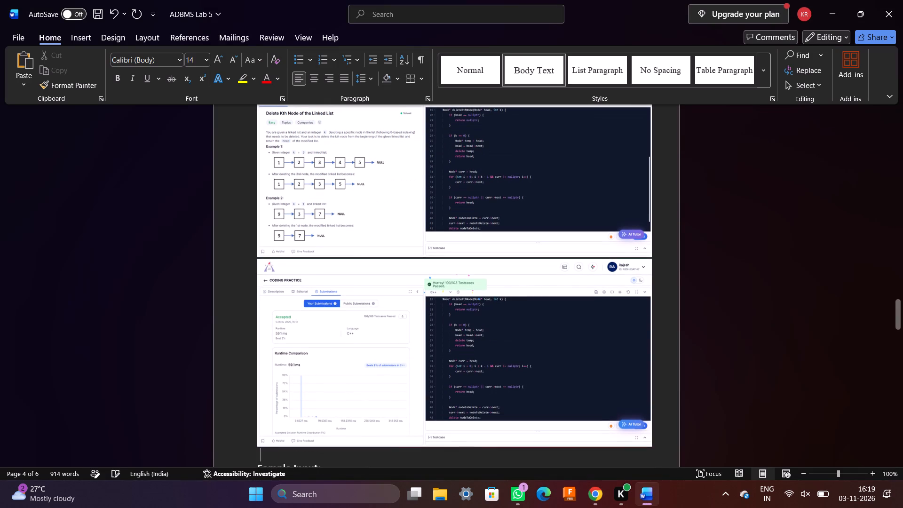
Review the report pages from the Delete Kth Node screenshots through the Convert Array to Linked List answer.
scroll(459, 345, "down", 4)
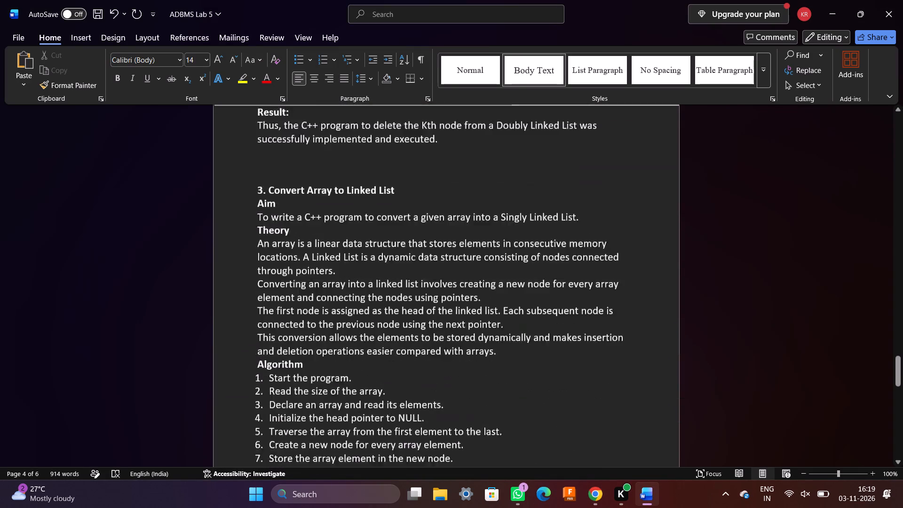
scroll(459, 345, "down", 2)
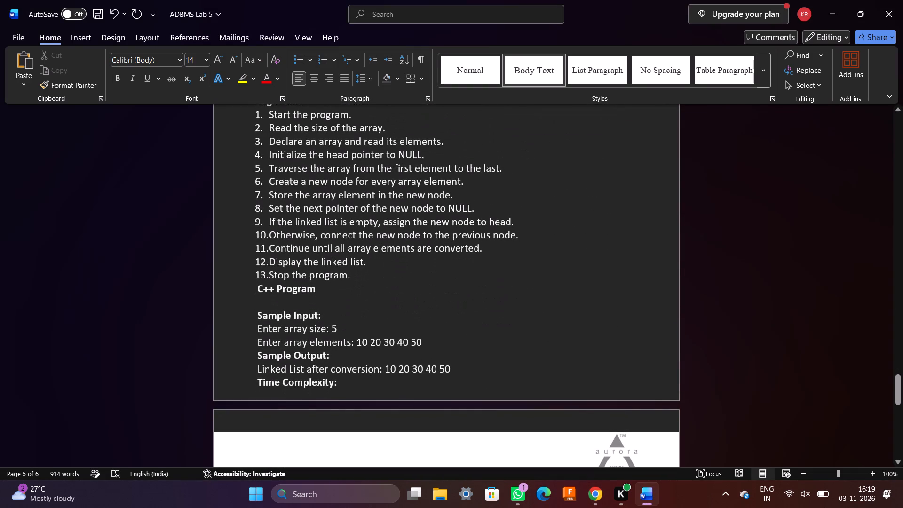
scroll(459, 345, "up", 4)
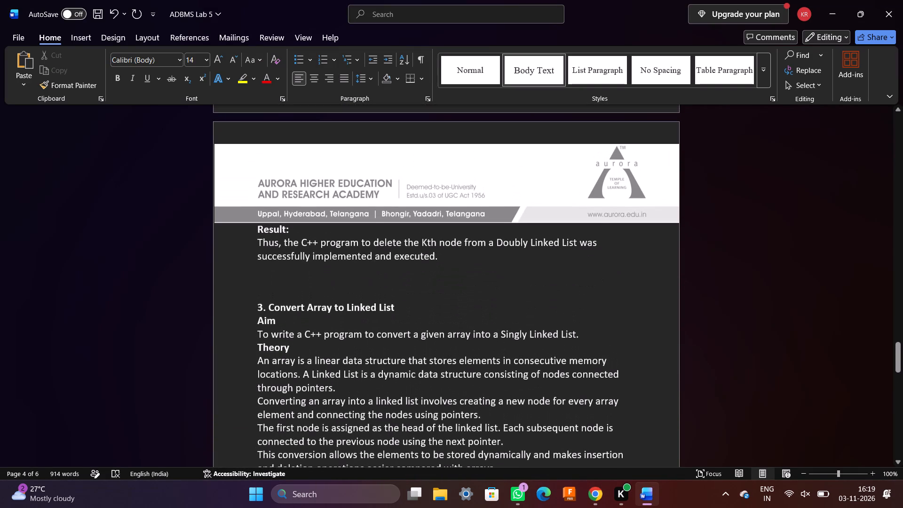
scroll(317, 292, "up", 6)
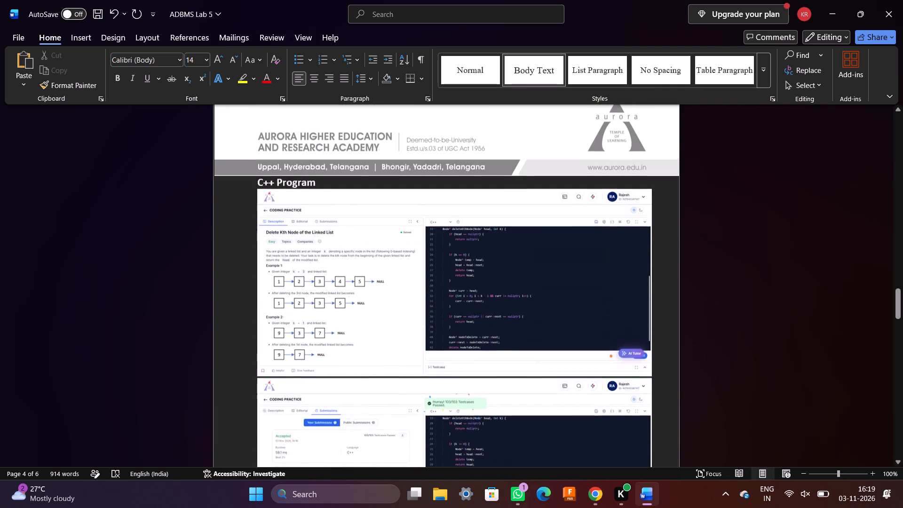
scroll(317, 292, "up", 3)
scroll(317, 292, "down", 1)
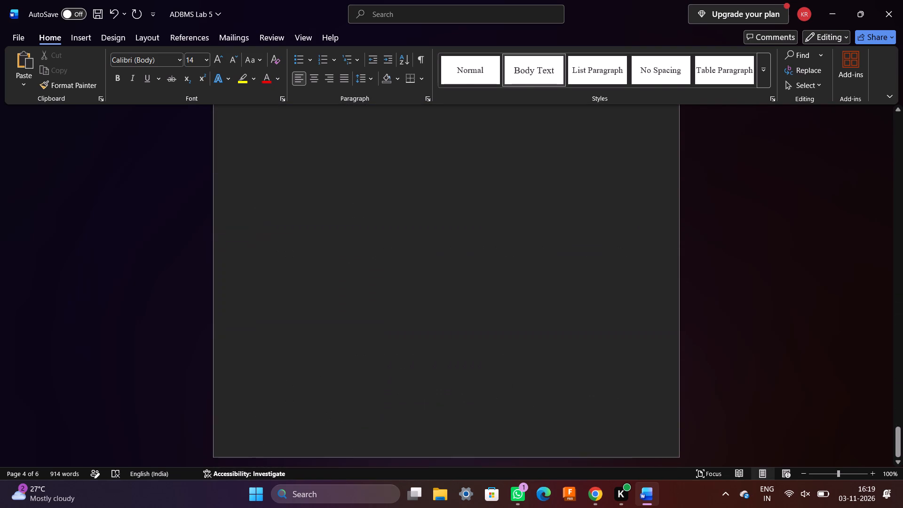
scroll(317, 292, "down", 2)
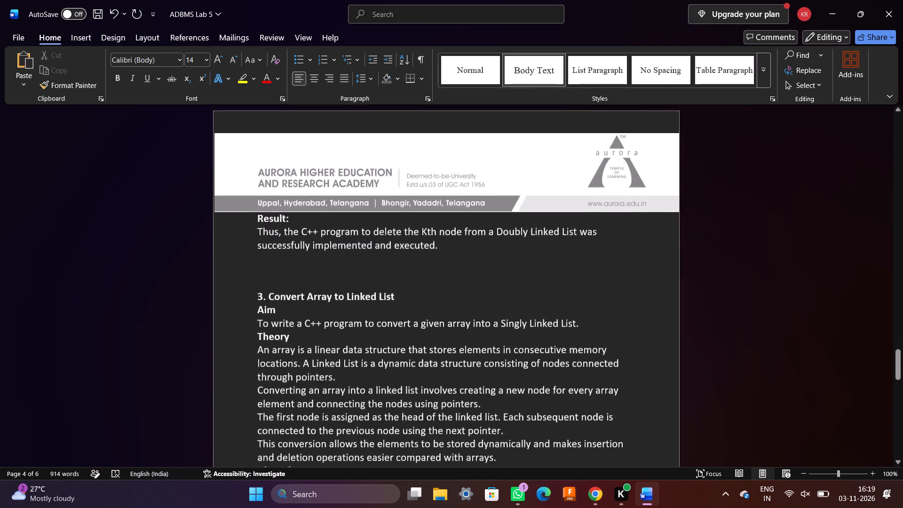
scroll(317, 292, "down", 1)
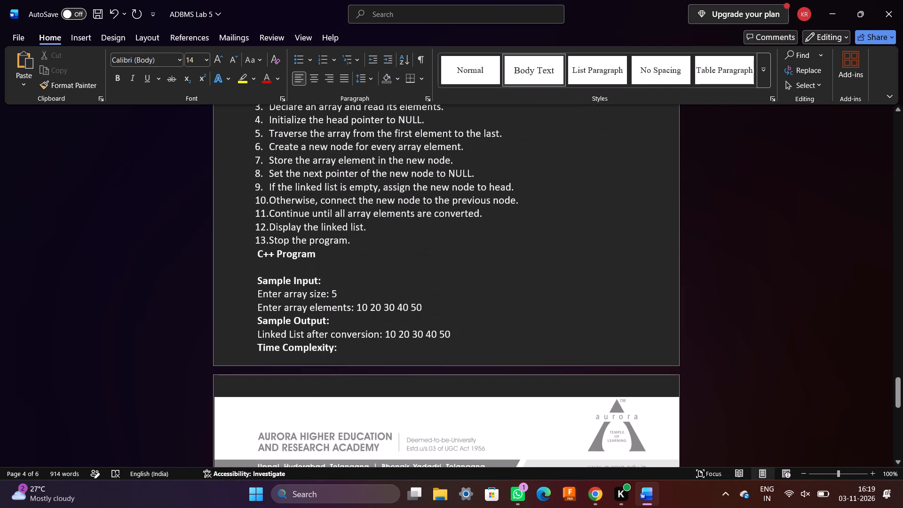
Add a colon to the Aim heading of the Convert Array to Linked List answer and an unnumbered blank line below the answer's title.
scroll(317, 292, "up", 4)
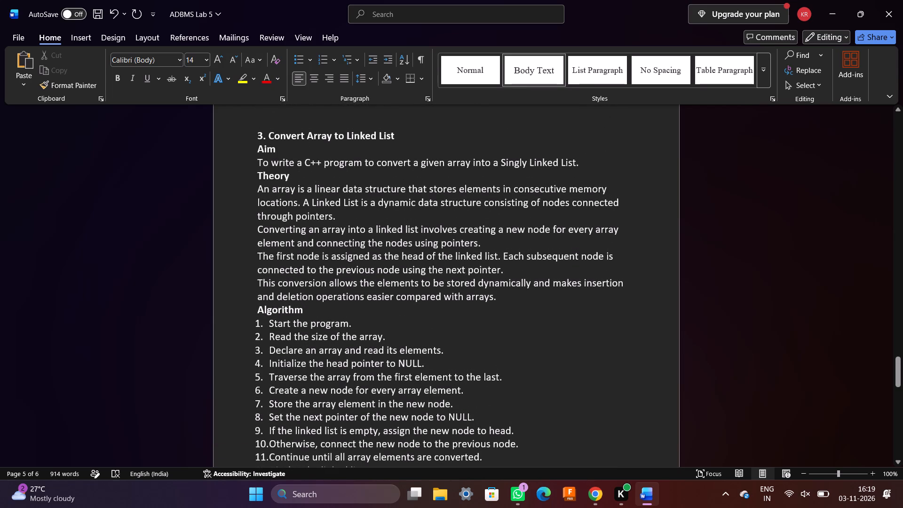
left_click(281, 148)
key("shift+colon")
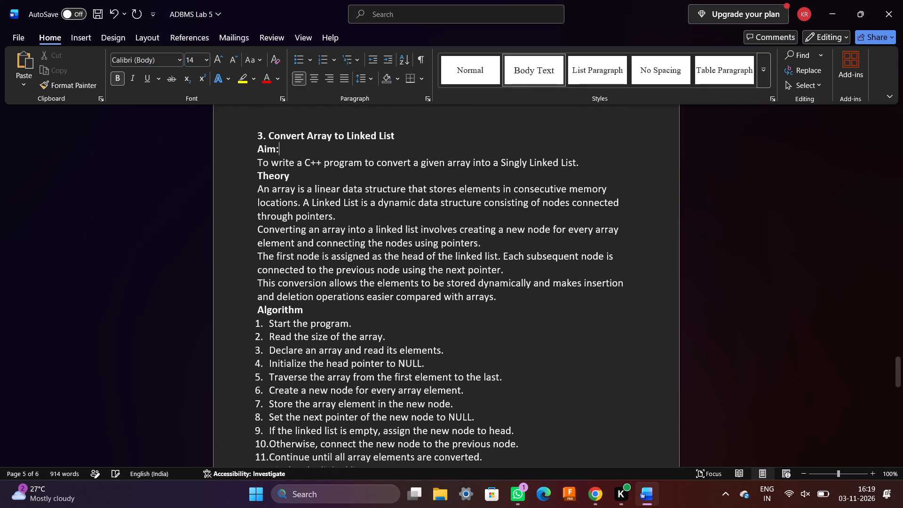
left_click(398, 138)
key("Return")
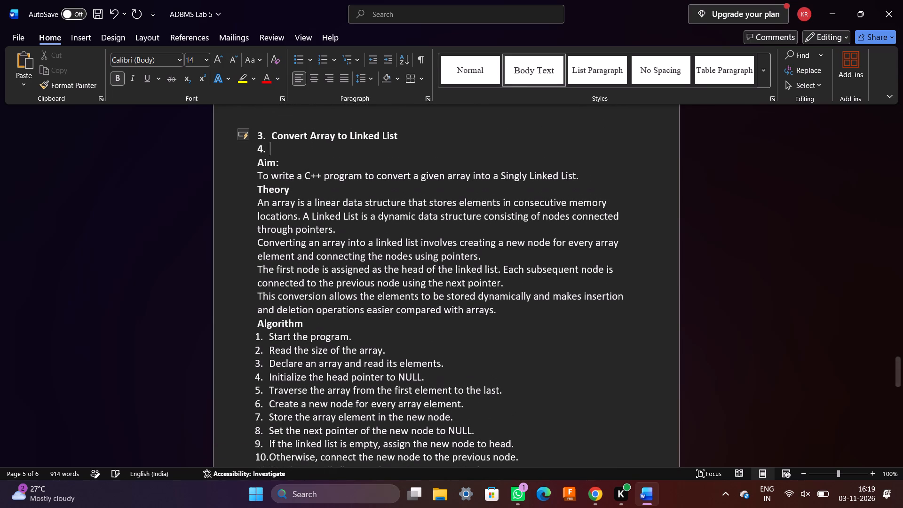
key("BackSpace")
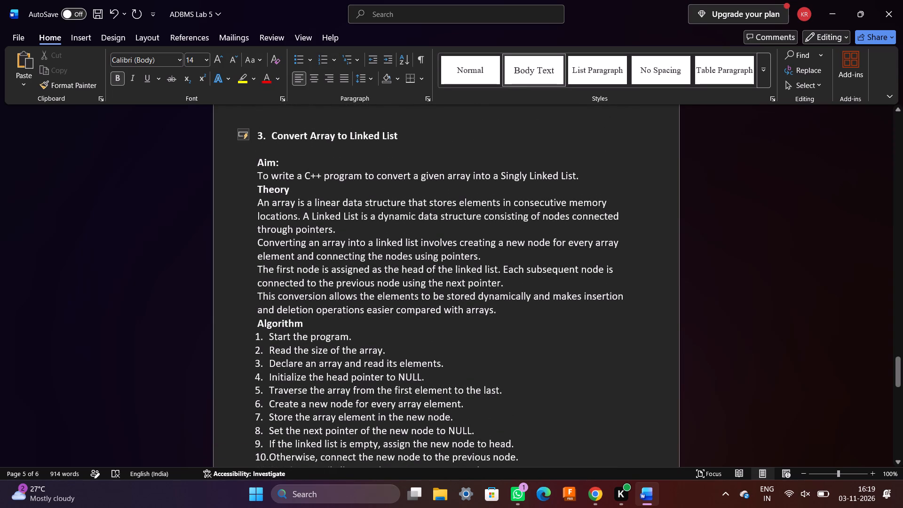
Add a colon to the Theory heading of the Convert Array answer and a blank line between the aim text and that heading.
left_click(309, 191)
key("shift+colon")
key("Return")
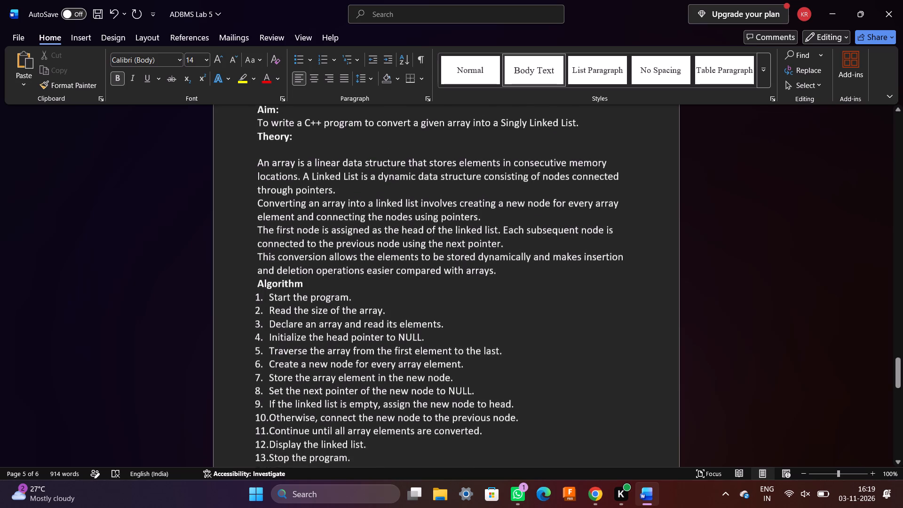
key("BackSpace")
key("BackSpace")
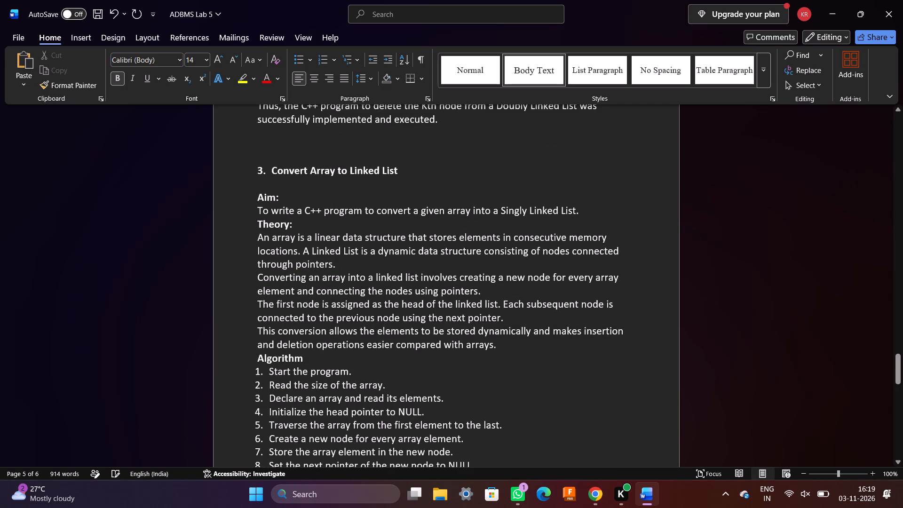
left_click(589, 205)
key("Return")
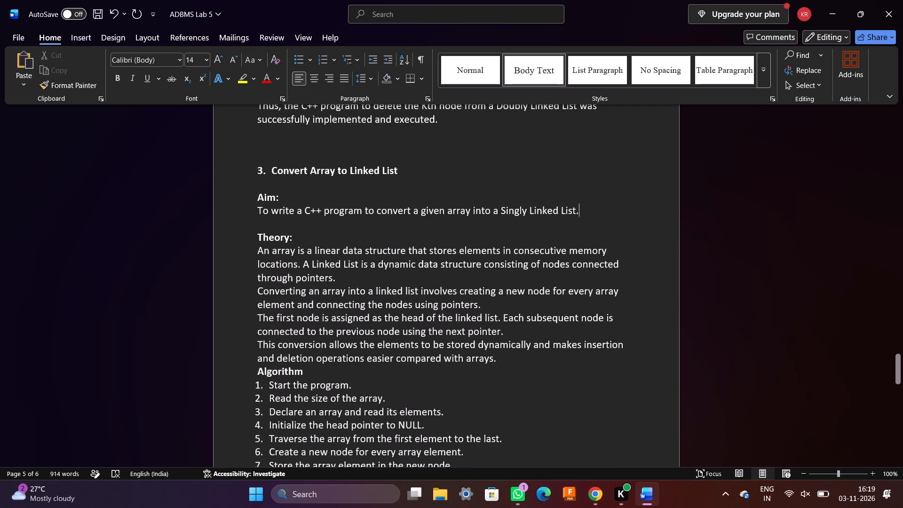
Insert a blank line above the Algorithm heading of the Convert Array answer and add a colon to the heading.
scroll(589, 205, "down", 1)
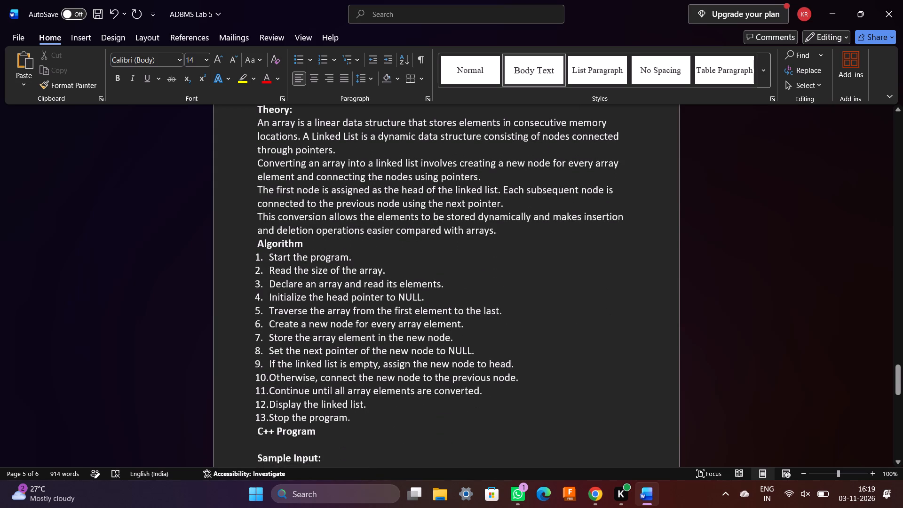
left_click(507, 229)
key("Return")
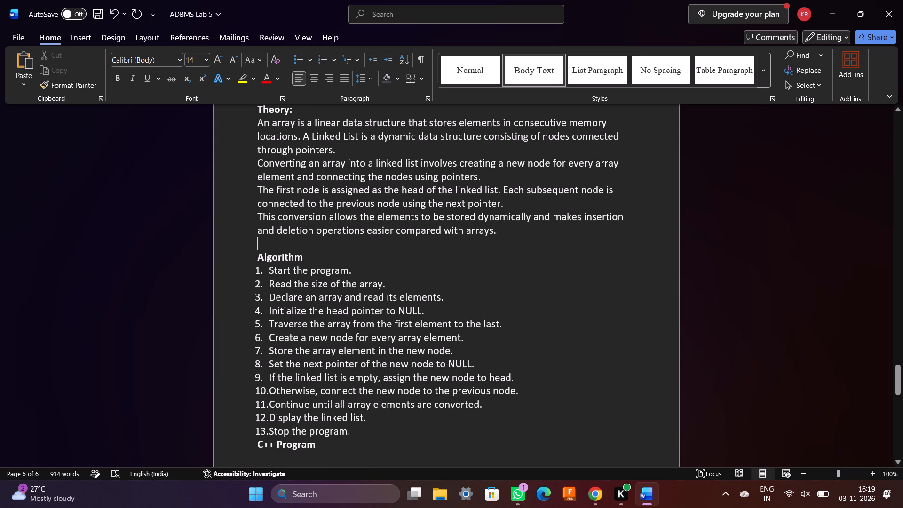
left_click(304, 260)
key("shift+colon")
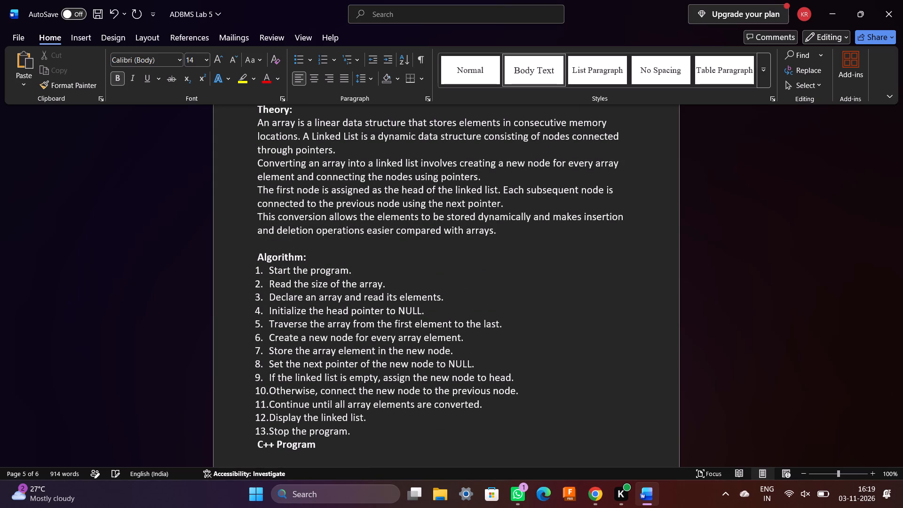
Insert five blank lines above the C++ Program heading of the Convert Array answer to move it onto the next page.
scroll(304, 260, "down", 2)
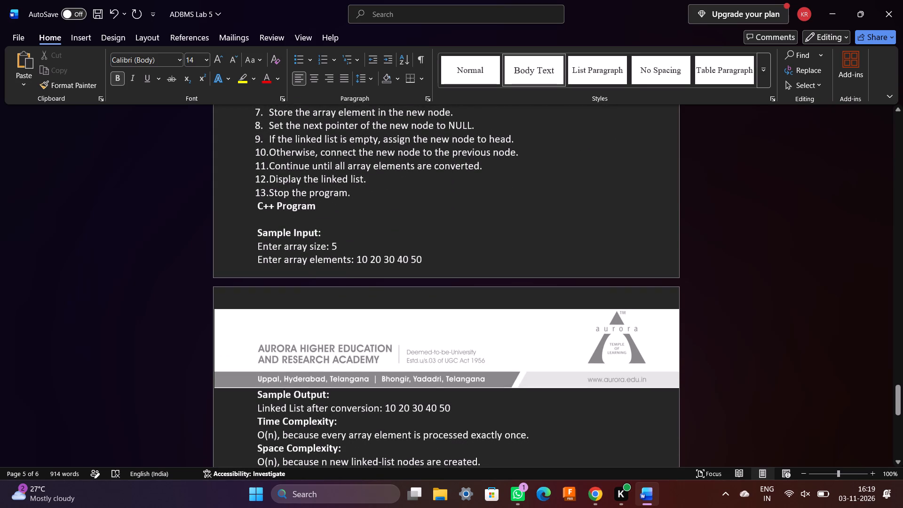
left_click(257, 209)
key("Return")
key("Return")
key("Return")
key("Return")
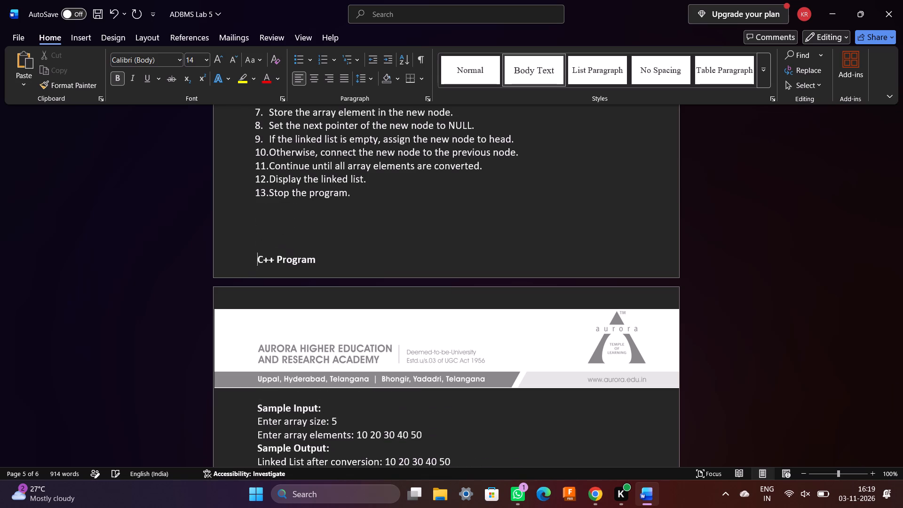
key("Return")
Place the cursor below the C++ Program heading, and in Chrome open the Coding Practice set following Introduction to Doubly Linked List.
scroll(257, 209, "down", 1)
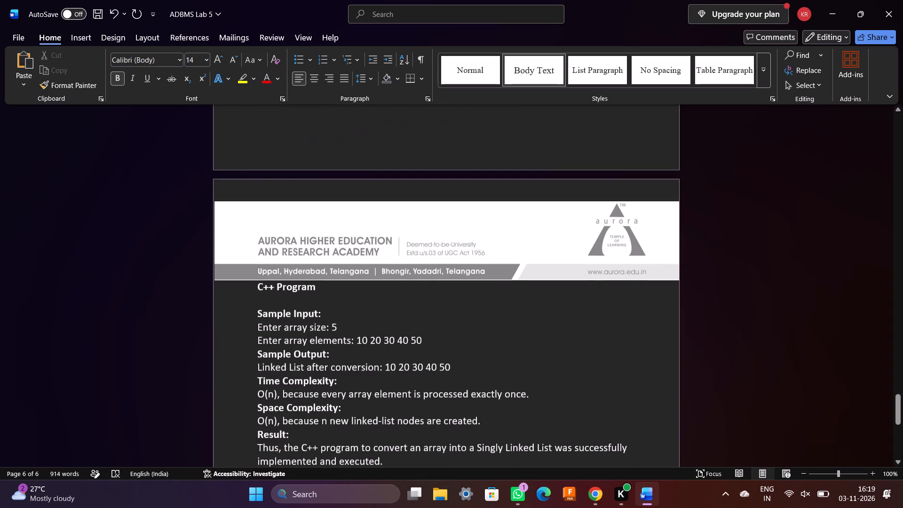
left_click(267, 298)
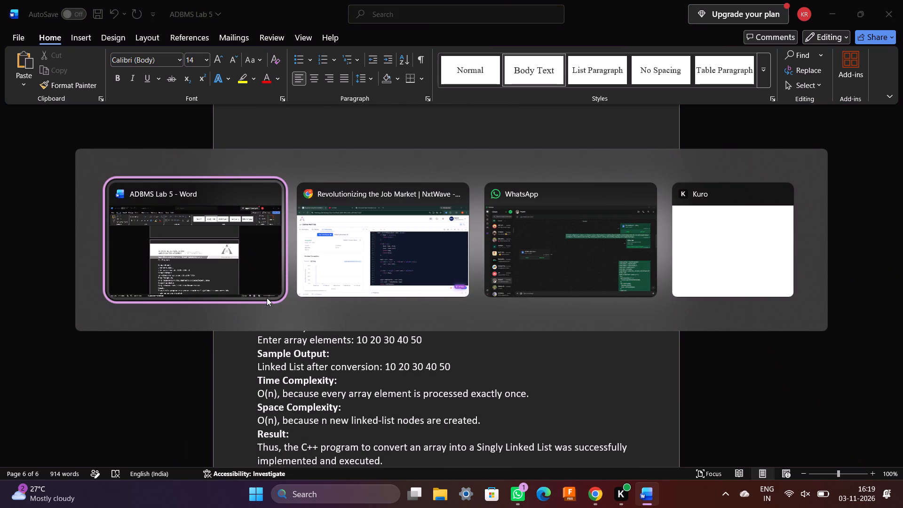
scroll(267, 298, "up", 3)
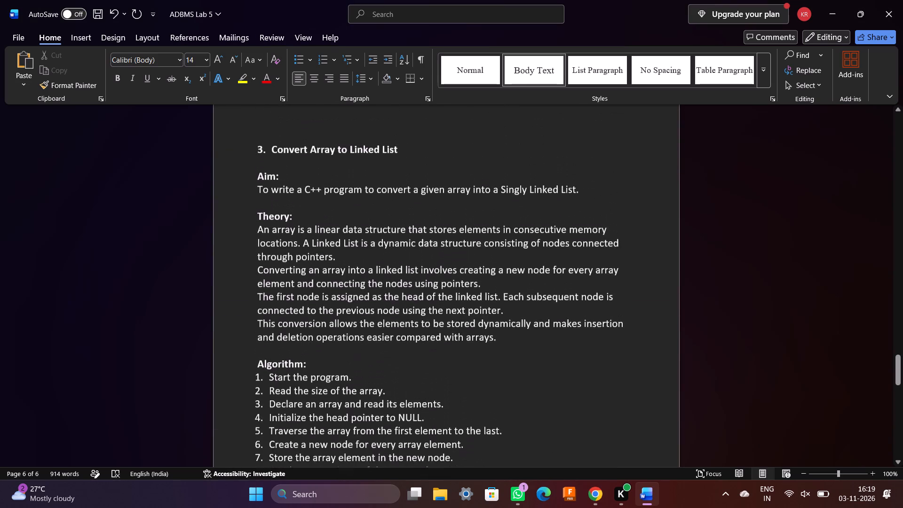
scroll(267, 298, "up", 1)
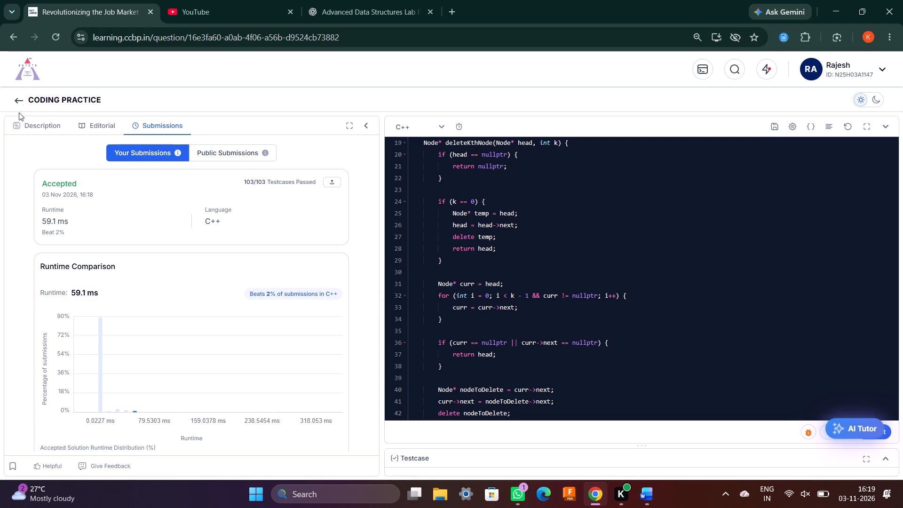
left_click(19, 102)
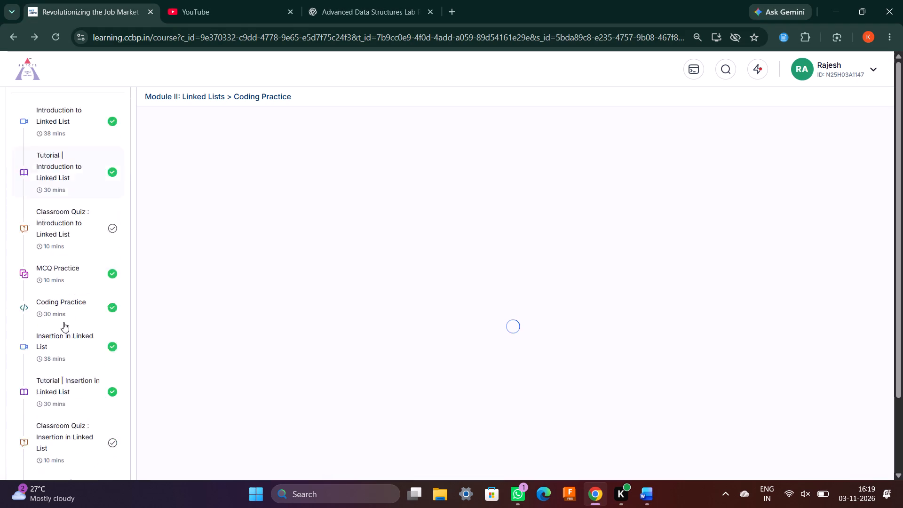
scroll(45, 380, "down", 1)
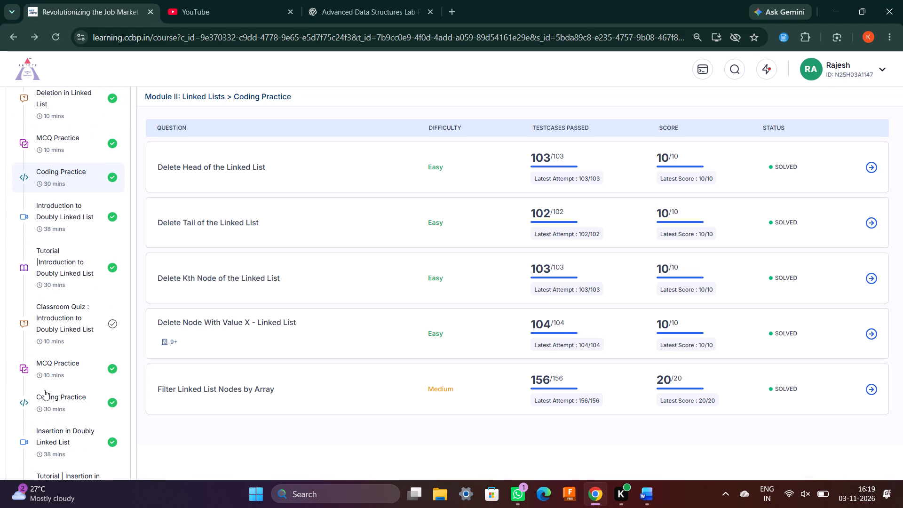
left_click(44, 390)
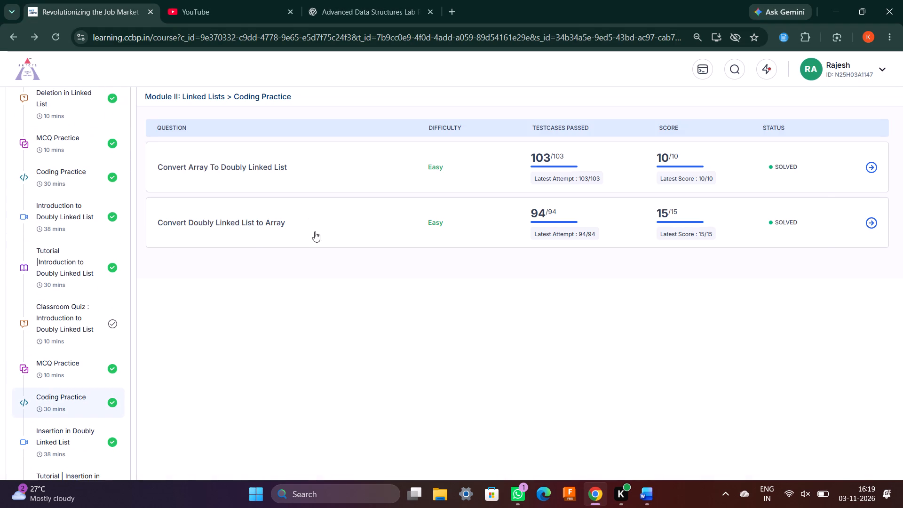
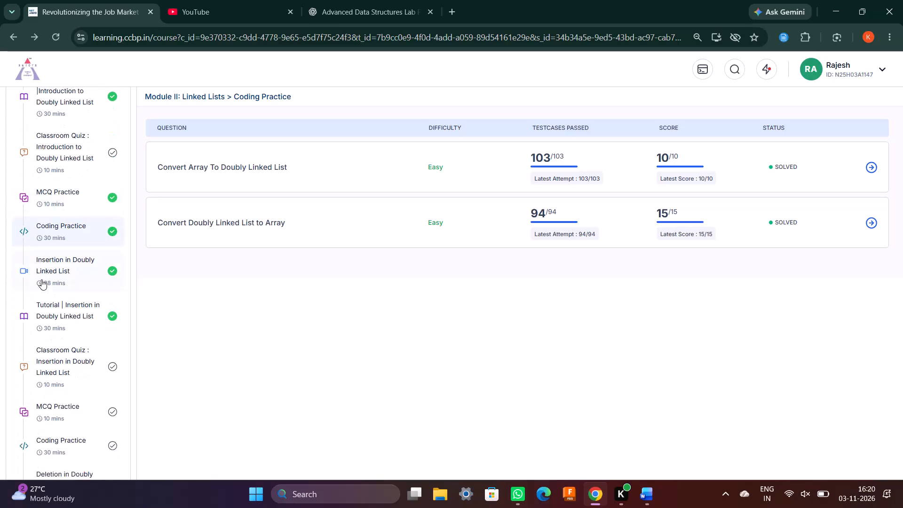
Check the Coding Practice questions for Insertion and Deletion in Doubly Linked List, and return to the set following Introduction to Doubly Linked List.
left_click(54, 395)
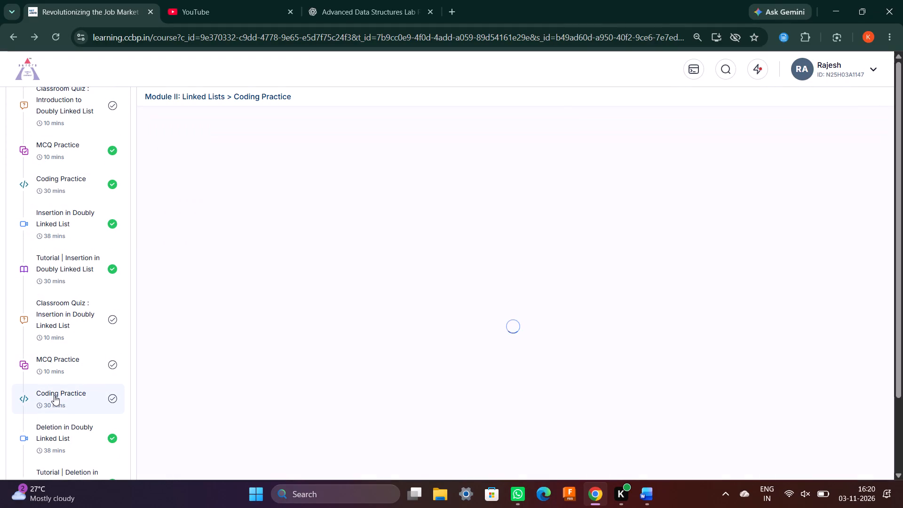
scroll(21, 359, "down", 1)
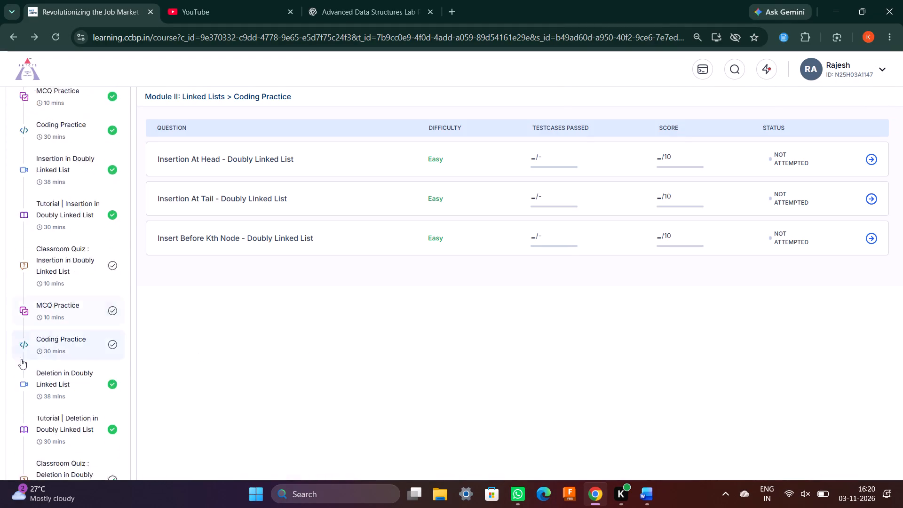
scroll(21, 359, "down", 2)
left_click(55, 410)
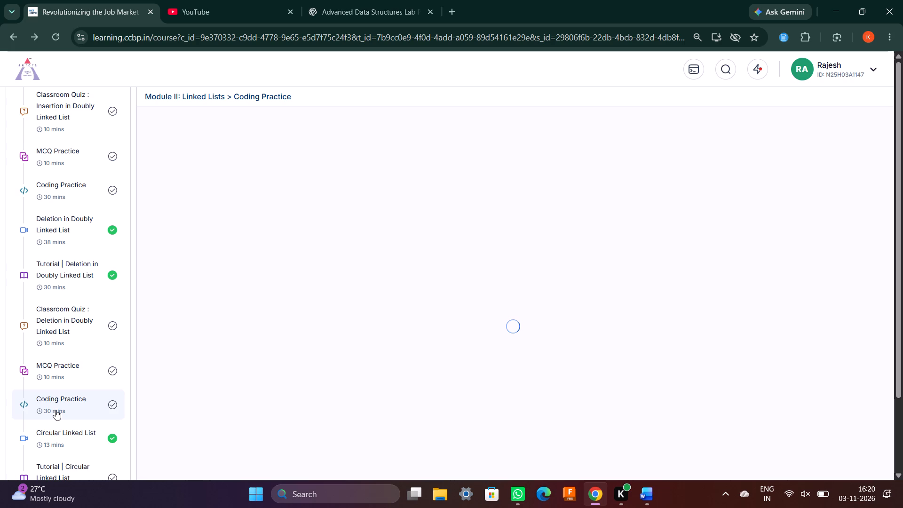
scroll(55, 410, "up", 3)
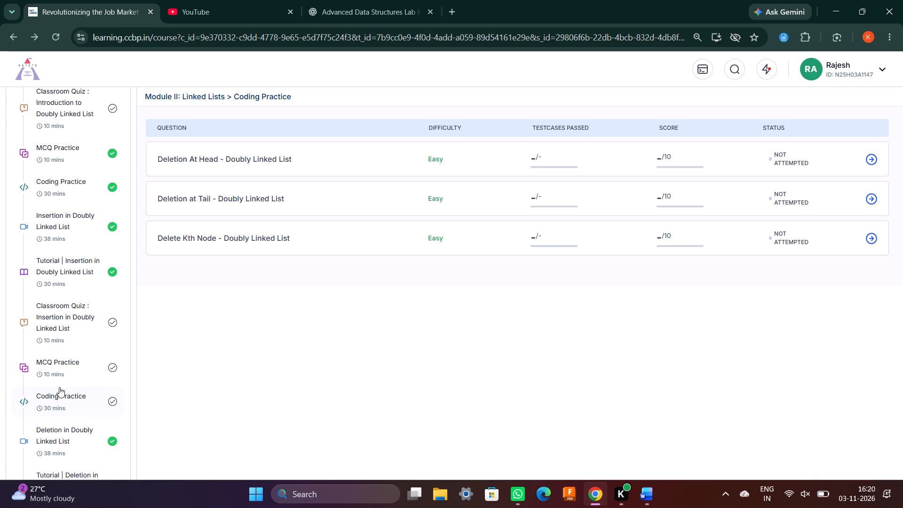
left_click(59, 387)
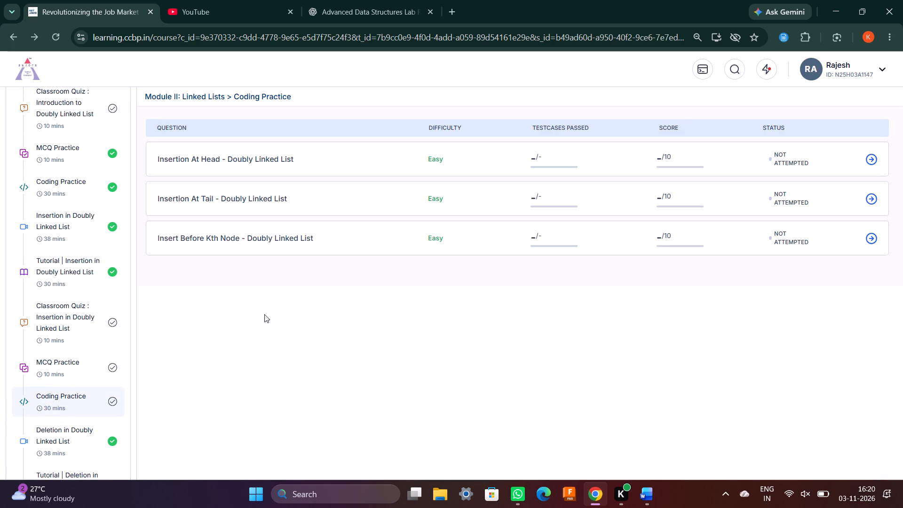
left_click(57, 189)
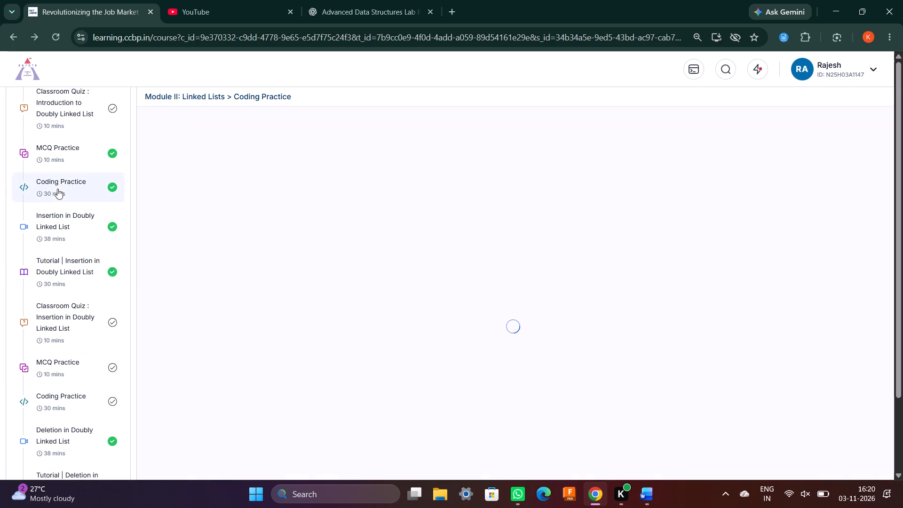
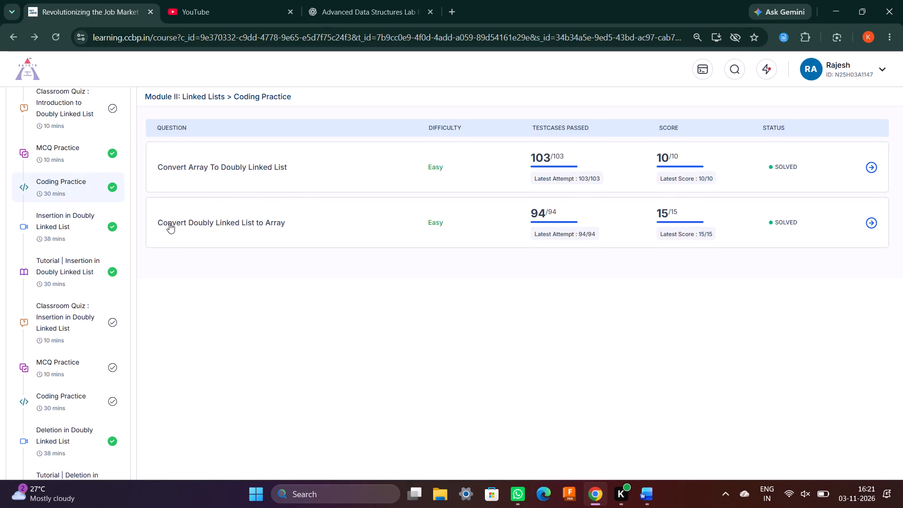
Open the Convert Array To Doubly Linked List question and run its C++ solution on the sample test cases.
left_click(240, 164)
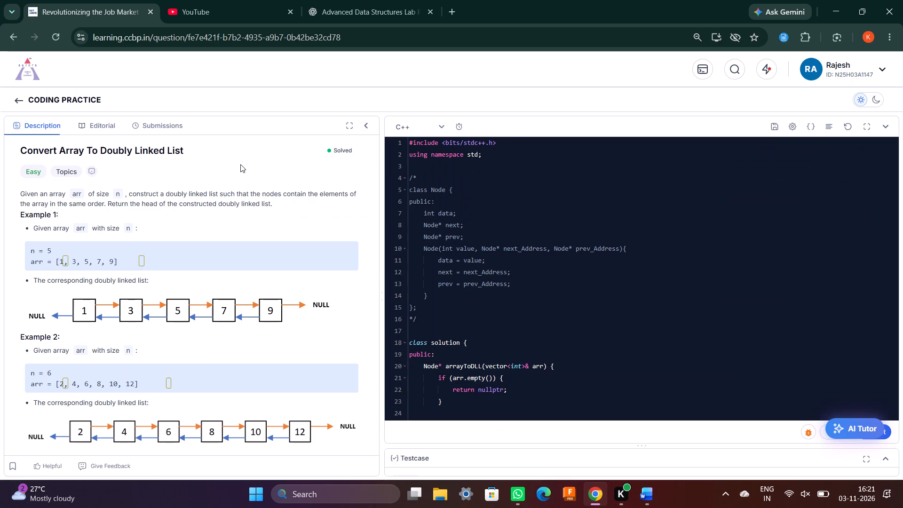
scroll(483, 287, "down", 6)
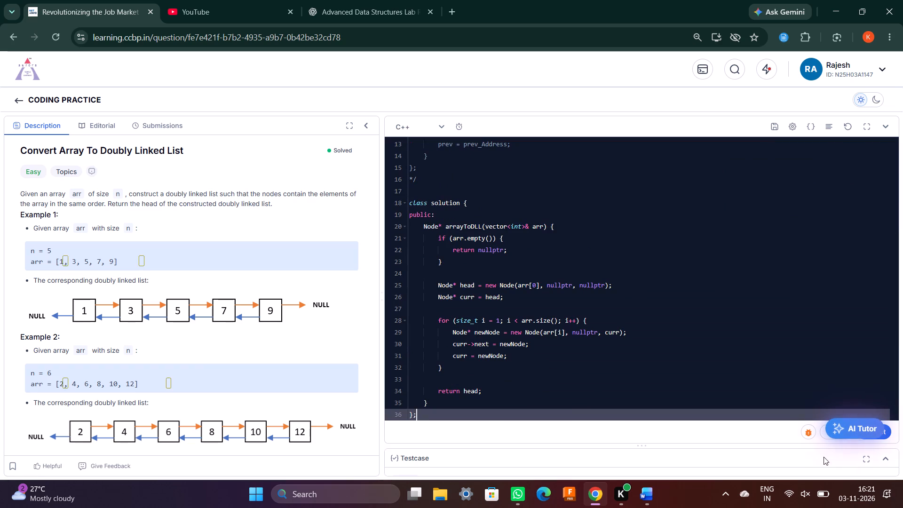
left_click(823, 435)
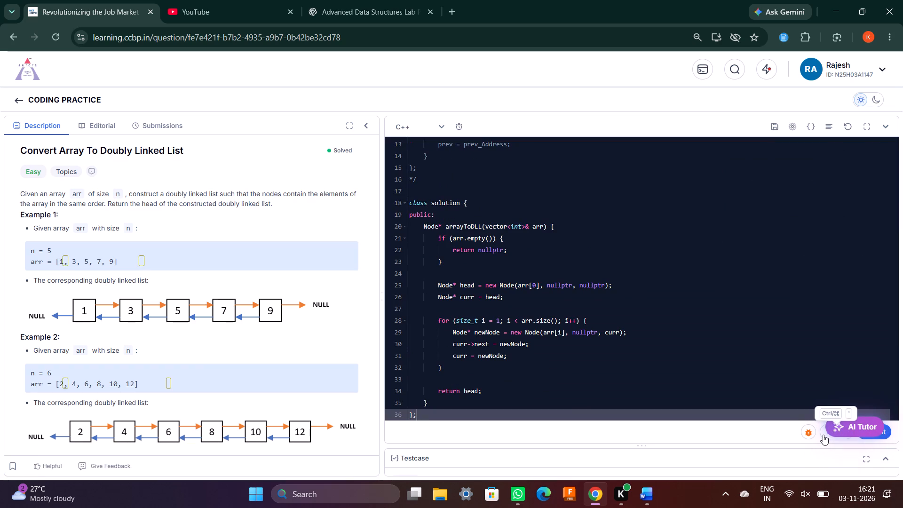
scroll(605, 211, "down", 1)
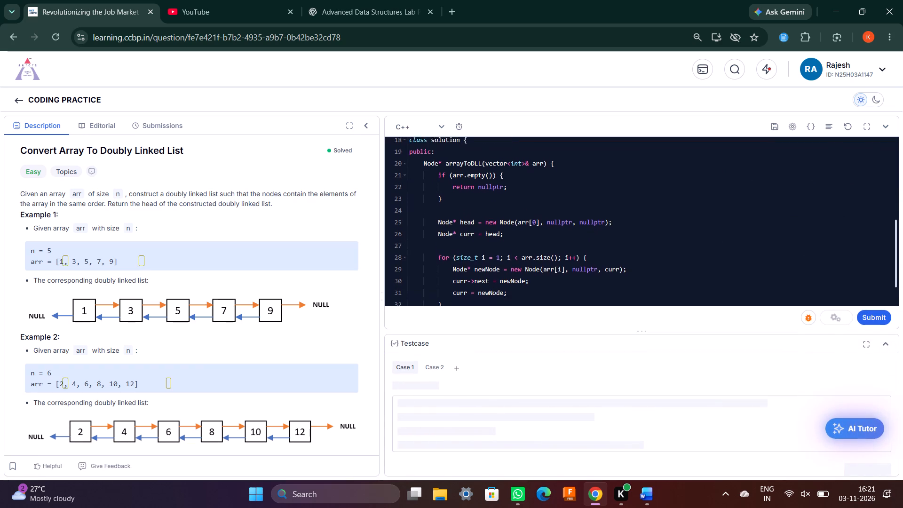
scroll(605, 211, "down", 1)
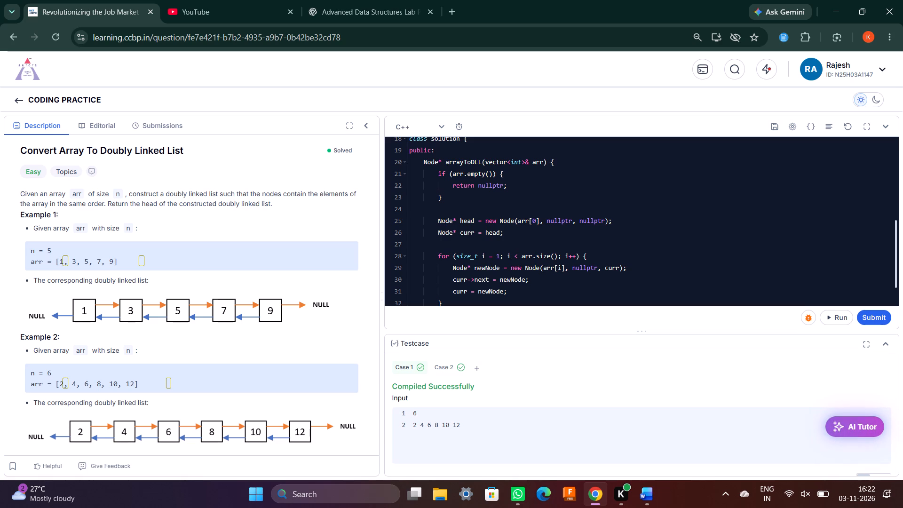
Capture the question page with its run result and paste it under C++ Program in the Convert Array to Linked List answer in Word.
key("Print")
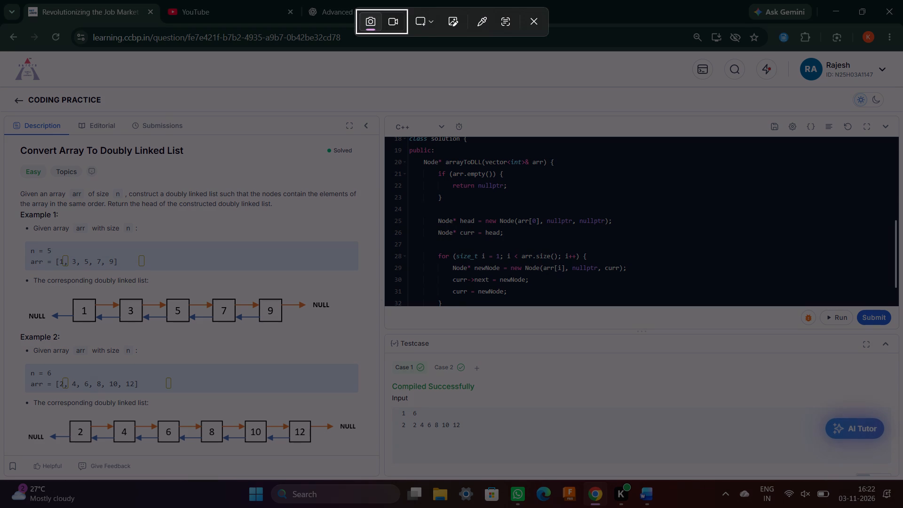
left_click_drag(0, 52, 571, 320)
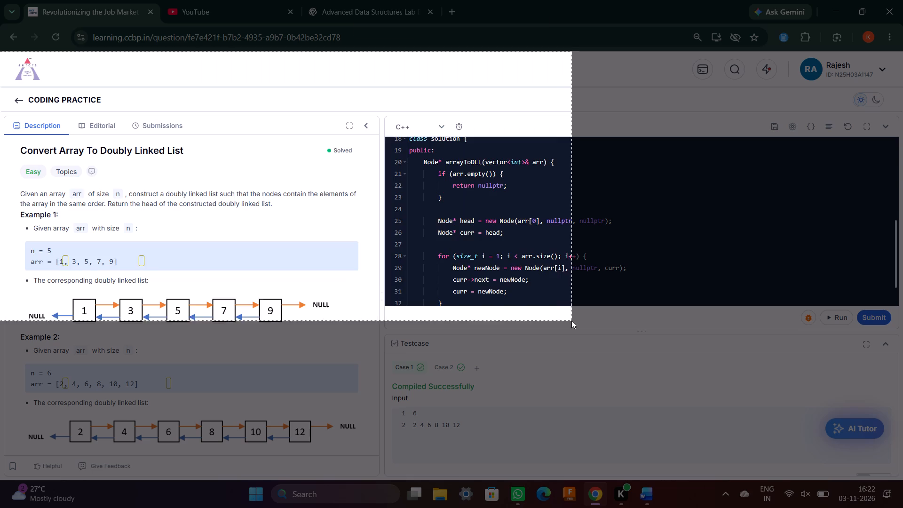
left_click_drag(571, 320, 902, 479)
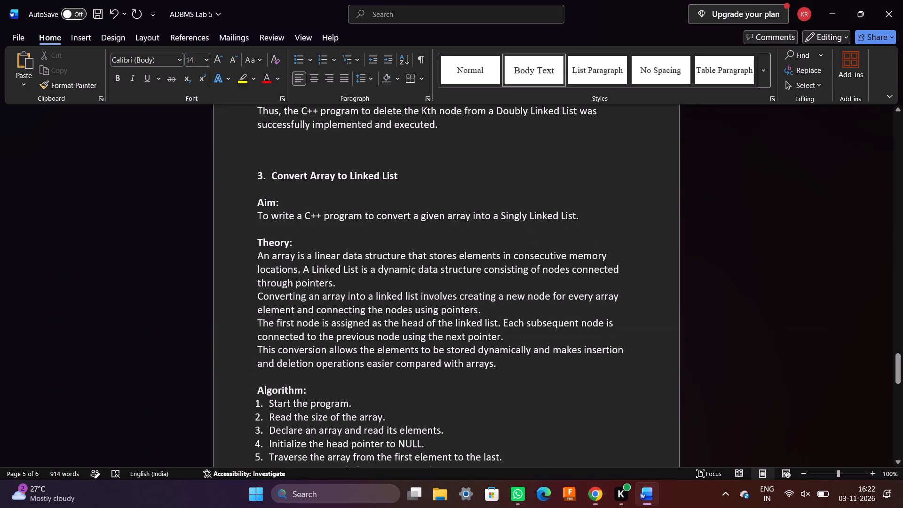
scroll(246, 389, "down", 3)
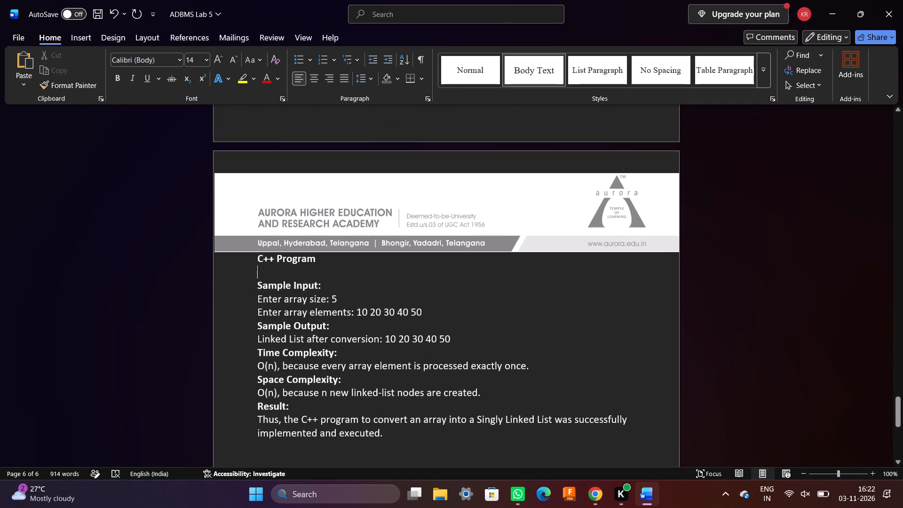
key("ctrl+v")
key("Return")
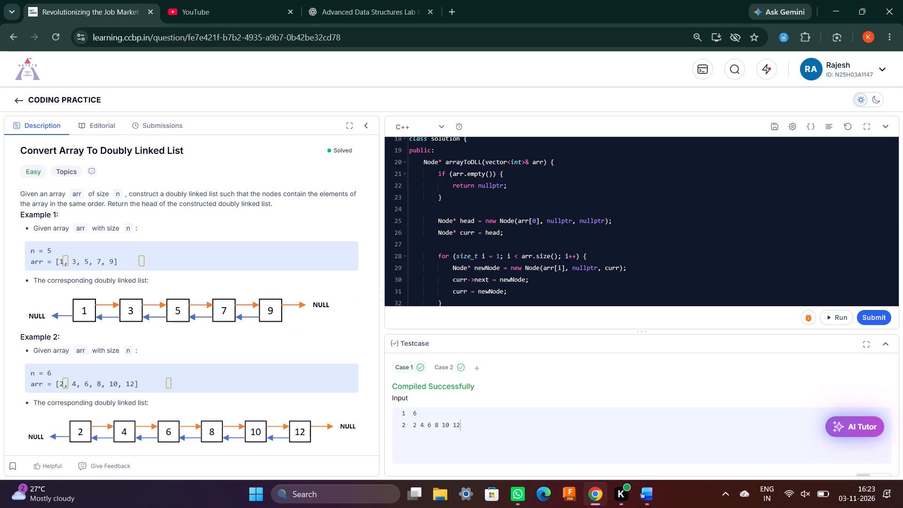
Submit the solution in Chrome, capture the submission result page, and paste it below the first screenshot in the Word report.
left_click(869, 319)
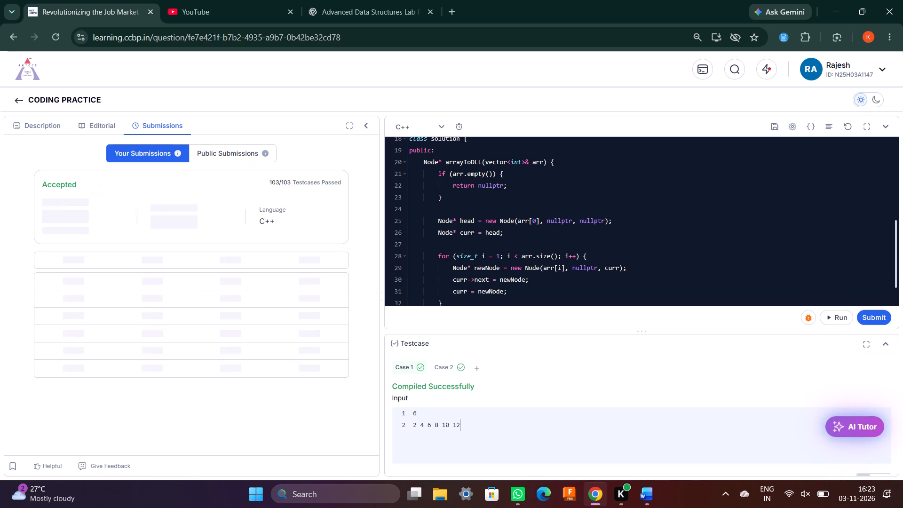
key("Print")
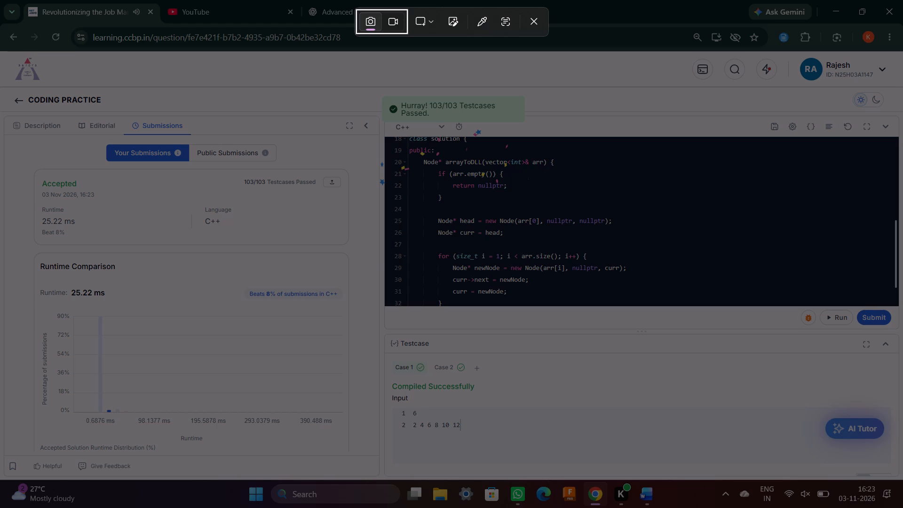
left_click_drag(0, 48, 902, 482)
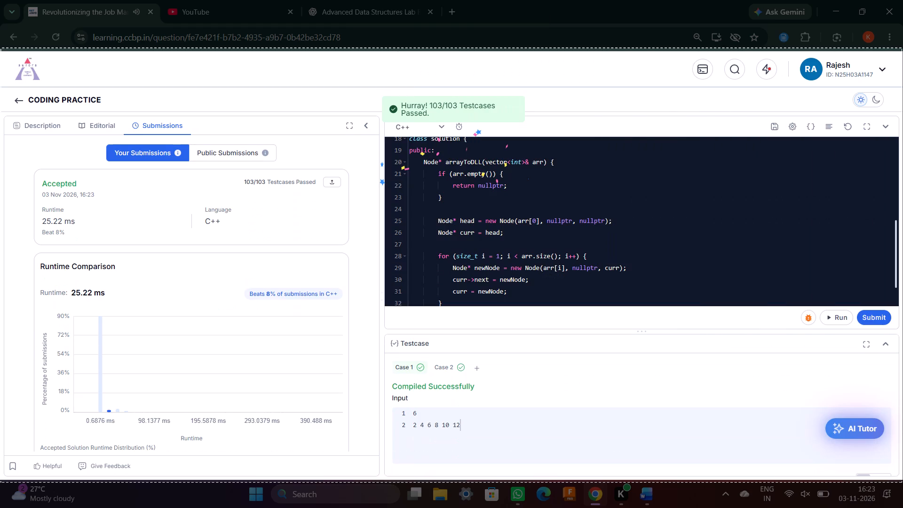
left_click_drag(902, 482, 902, 480)
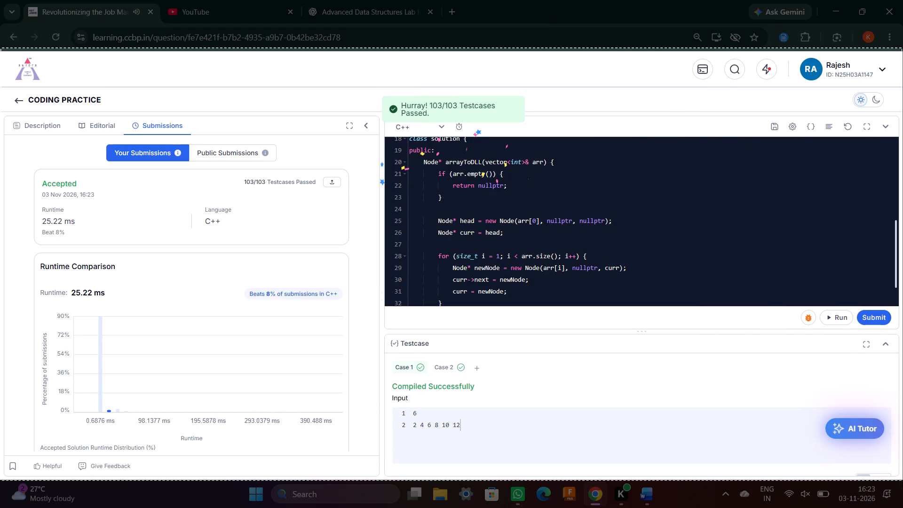
left_click_drag(902, 480, 902, 479)
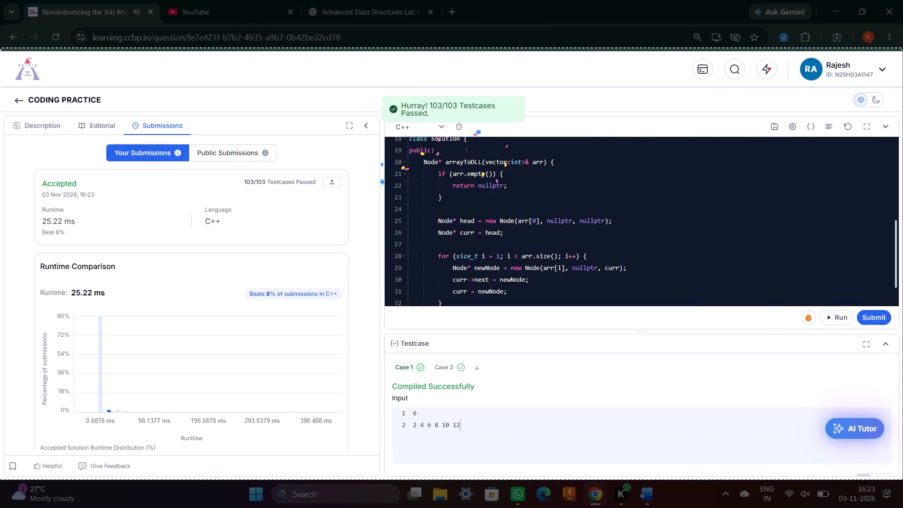
left_click_drag(902, 479, 902, 480)
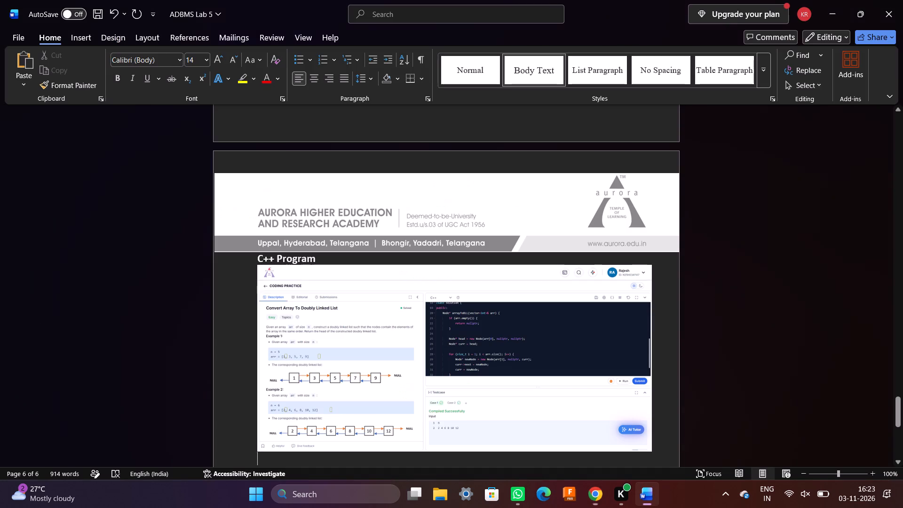
key("ctrl+v")
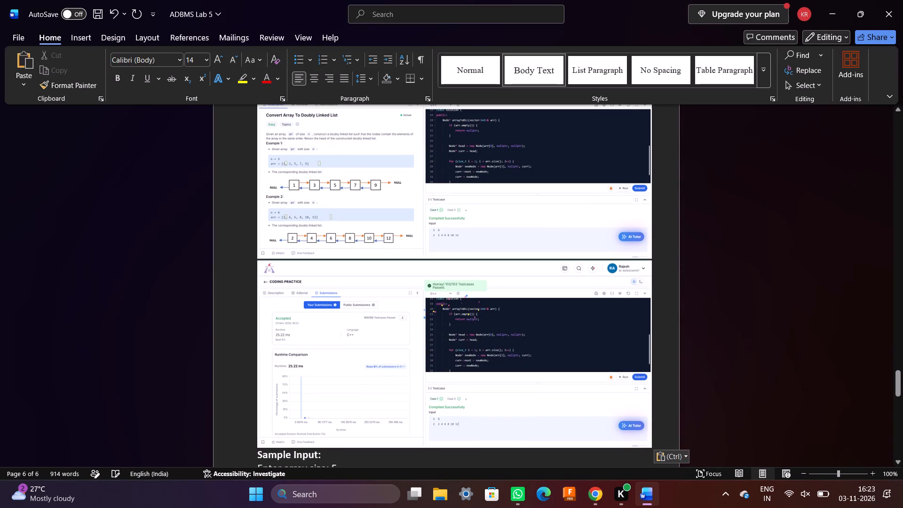
Delete blank lines after the third answer's algorithm to pull the C++ Program heading up onto the previous page.
scroll(355, 416, "down", 3)
scroll(355, 416, "up", 2)
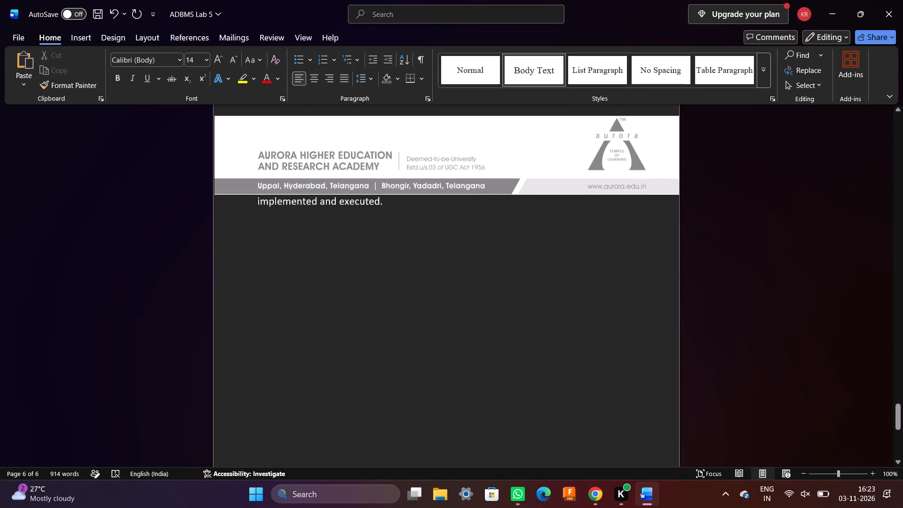
scroll(355, 416, "up", 6)
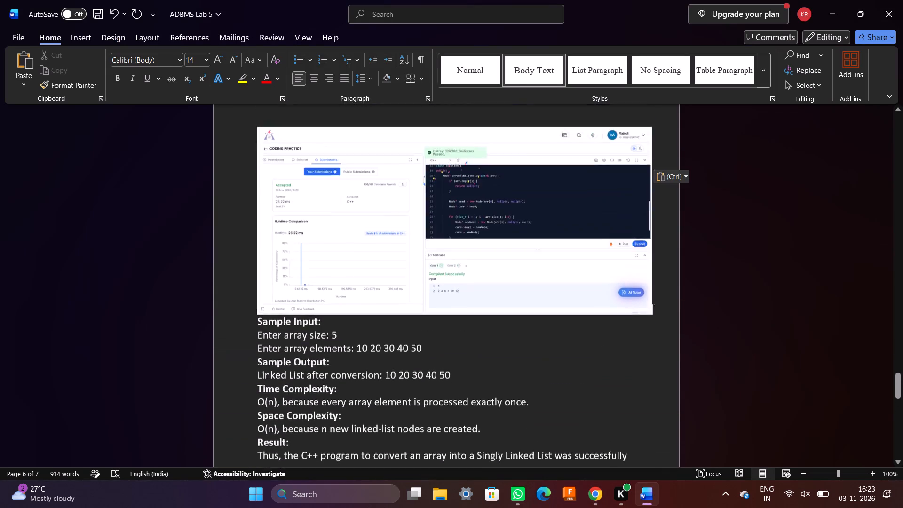
scroll(355, 416, "up", 2)
left_click(312, 255)
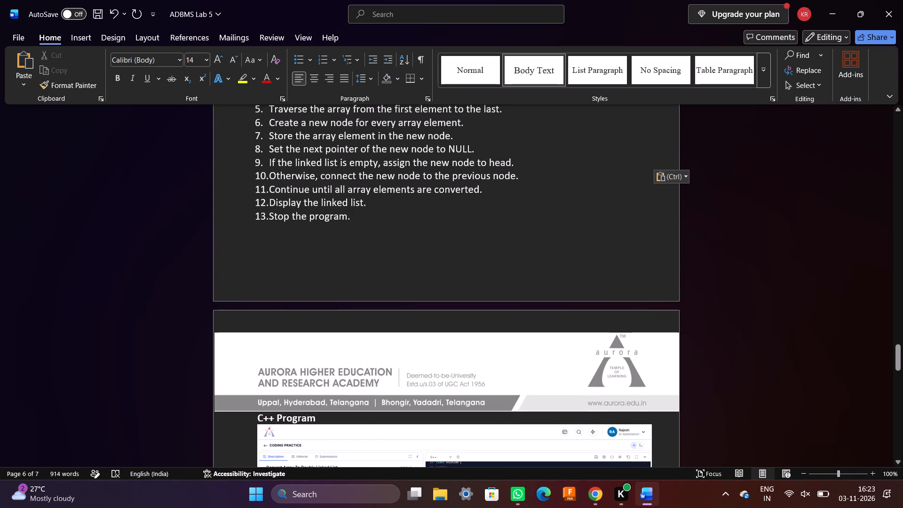
key("BackSpace")
key("BackSpace")
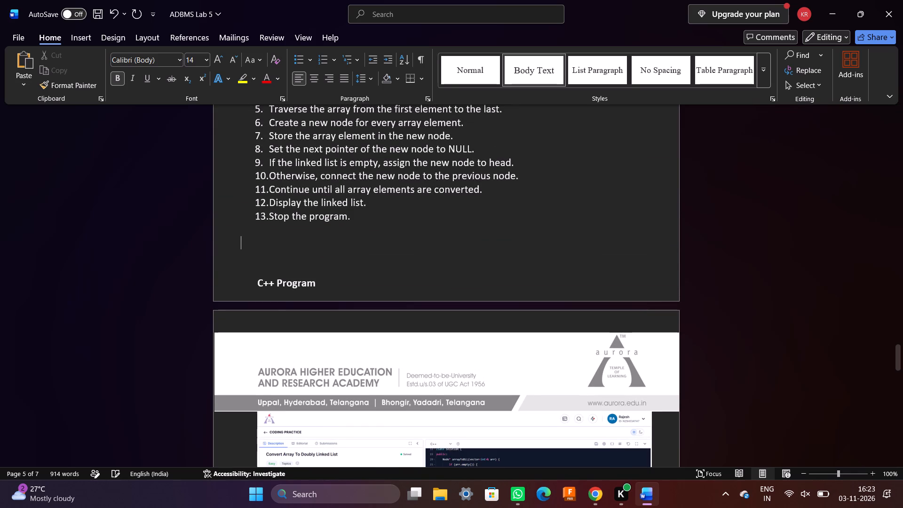
Remove the empty last page after the third answer's Result section.
scroll(312, 255, "down", 6)
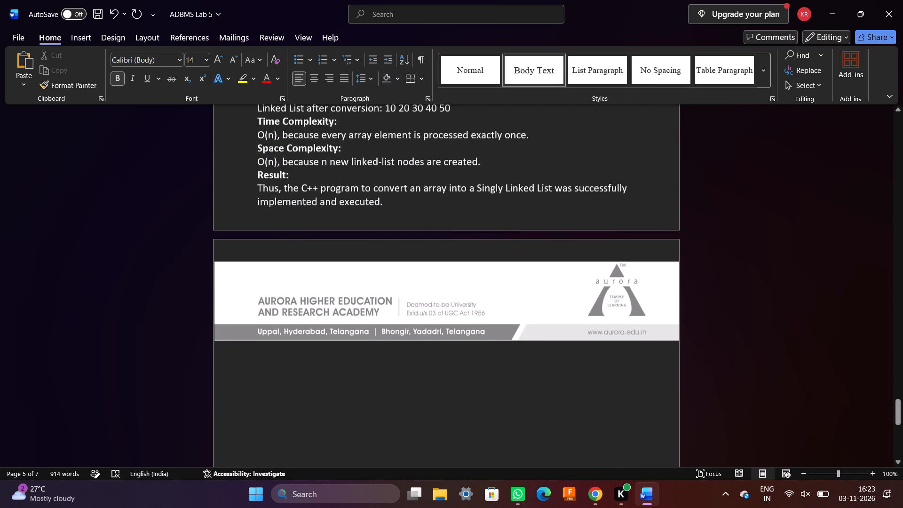
scroll(312, 255, "down", 1)
left_click(298, 395)
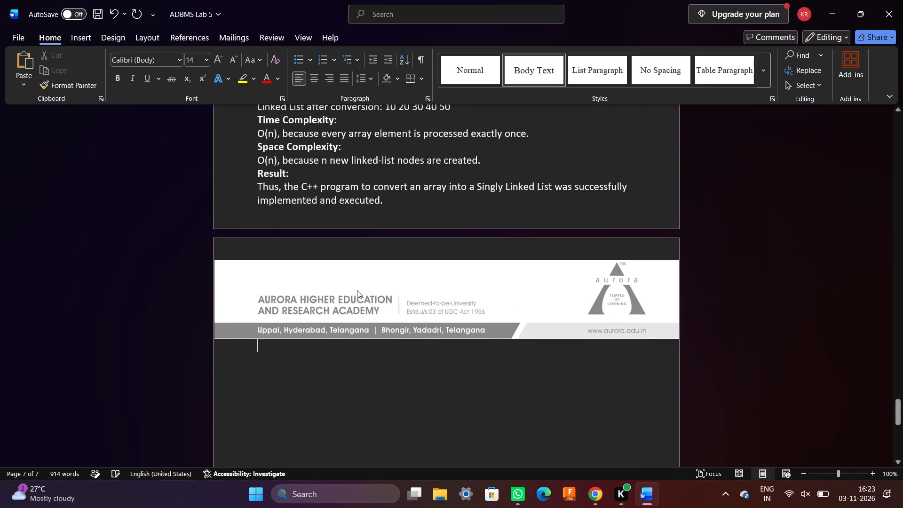
key("Delete")
scroll(357, 290, "down", 2)
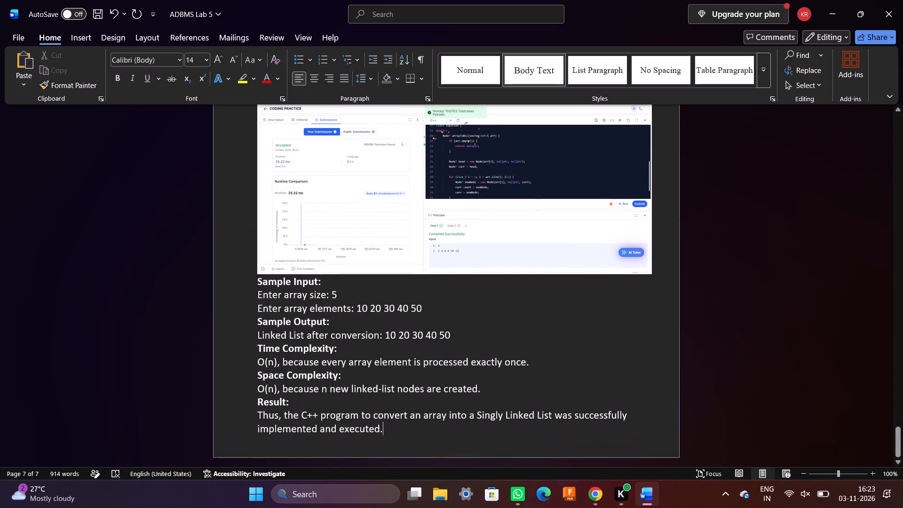
Turn on AutoSave by uploading the document to the personal OneDrive.
left_click(78, 13)
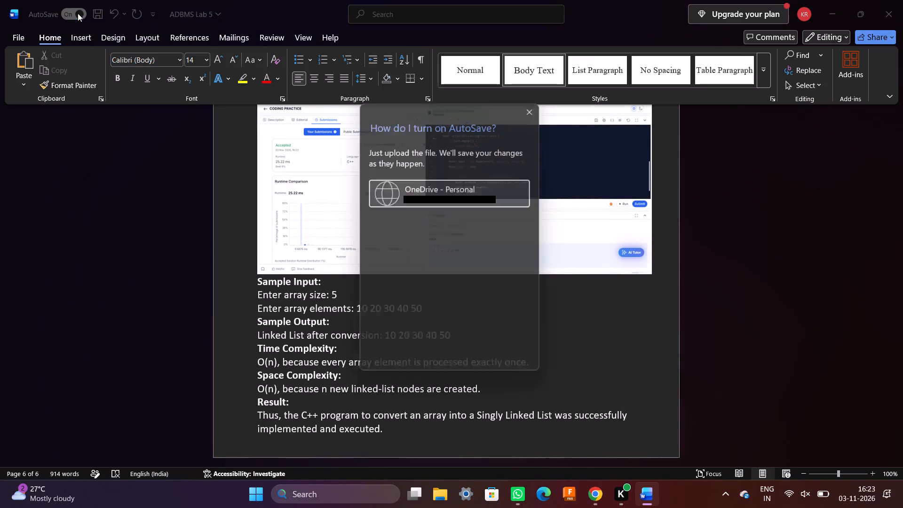
left_click(457, 198)
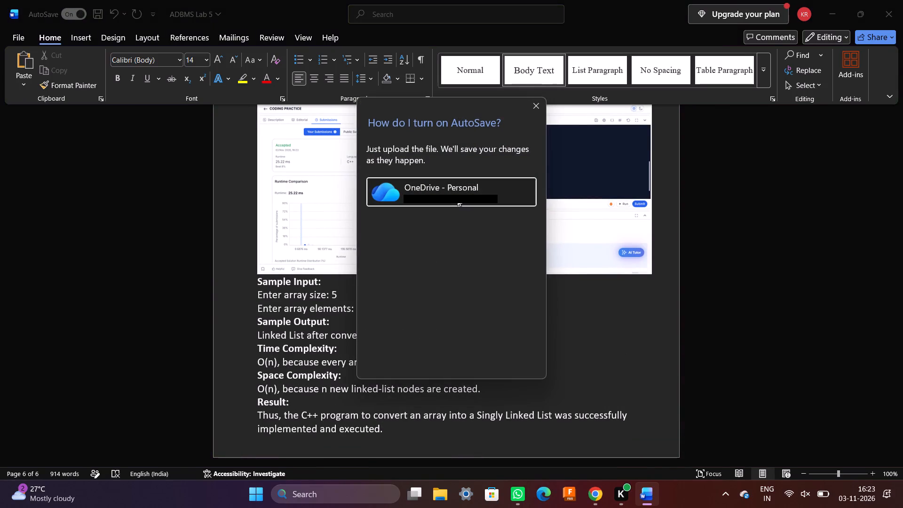
left_click(422, 200)
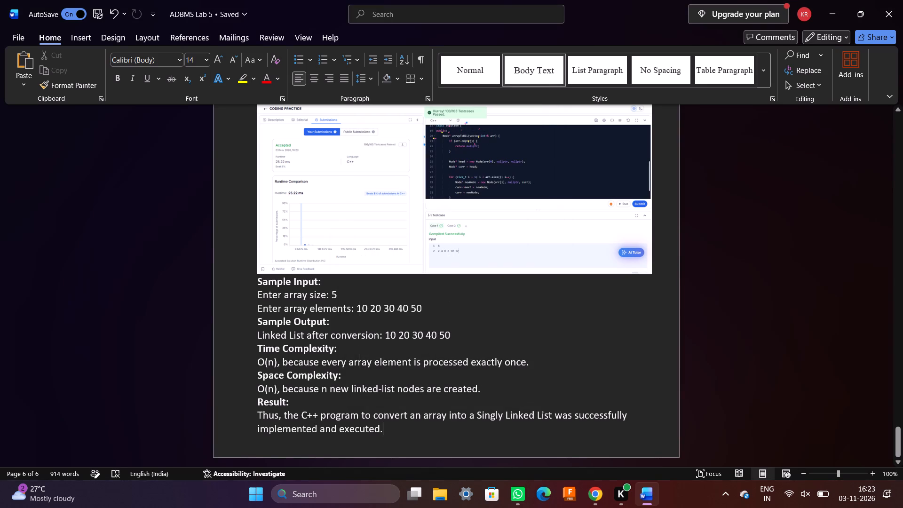
left_click(422, 200)
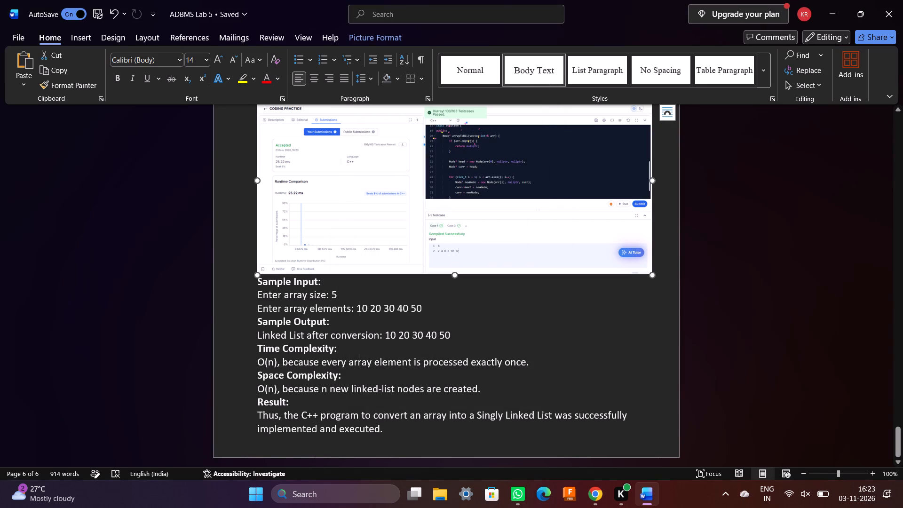
Replace the student name in the details table on the first page with the current student's name.
scroll(422, 200, "up", 1, "ctrl")
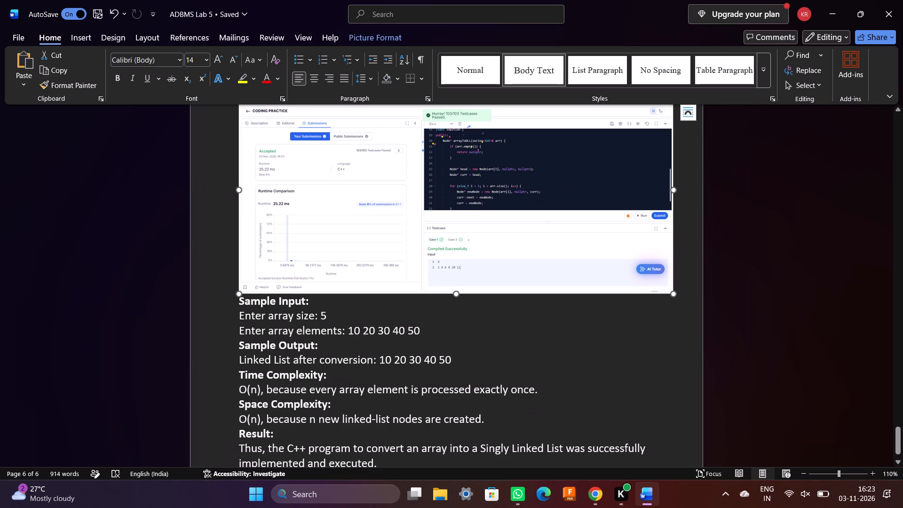
scroll(422, 200, "up", 8)
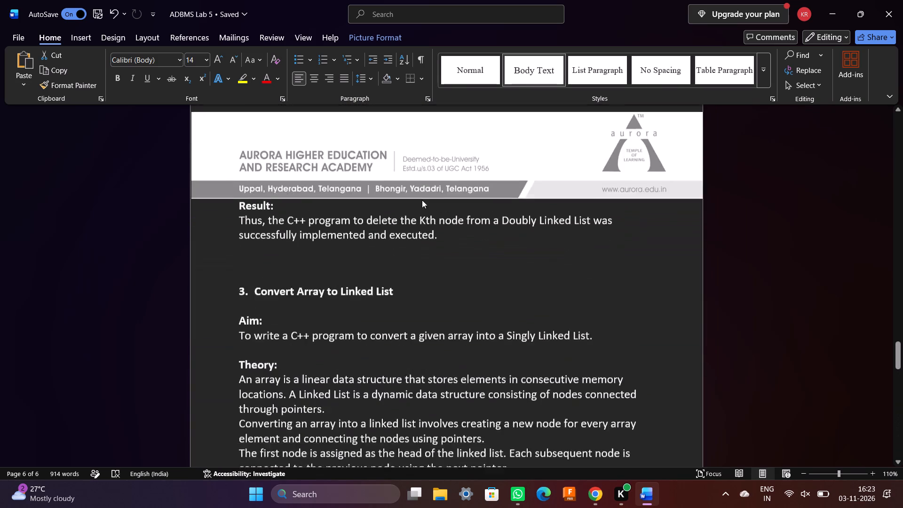
scroll(422, 200, "up", 3)
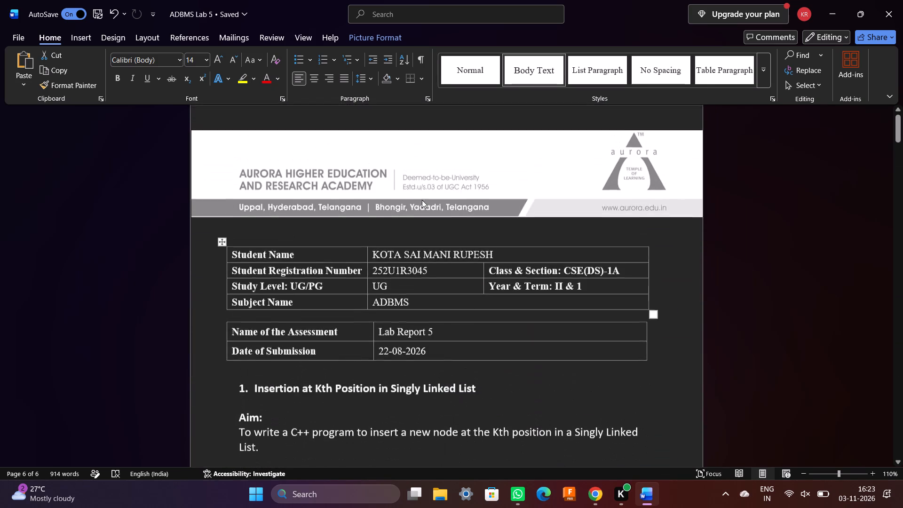
scroll(422, 200, "up", 5)
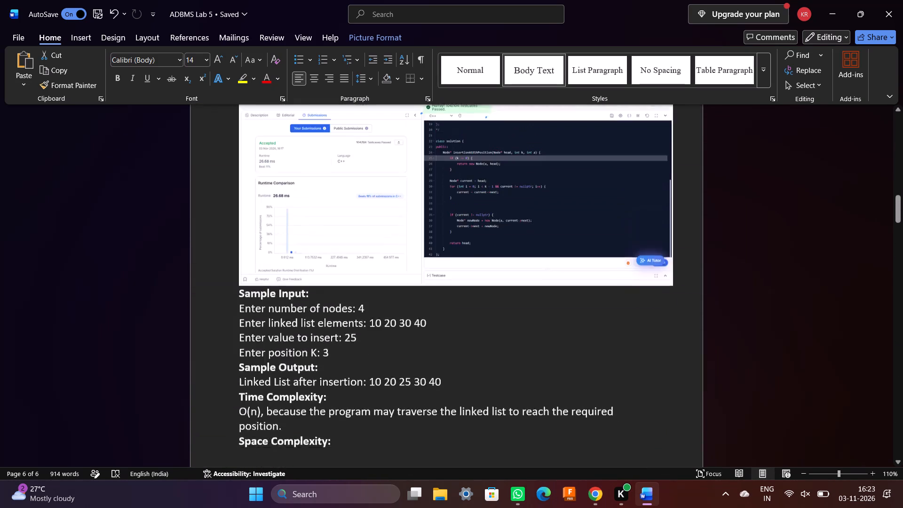
scroll(422, 200, "up", 8)
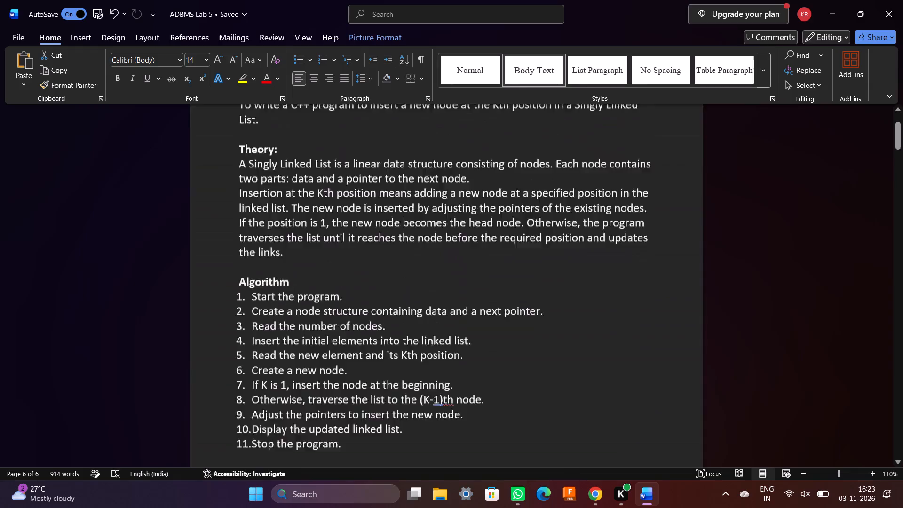
scroll(422, 200, "up", 2)
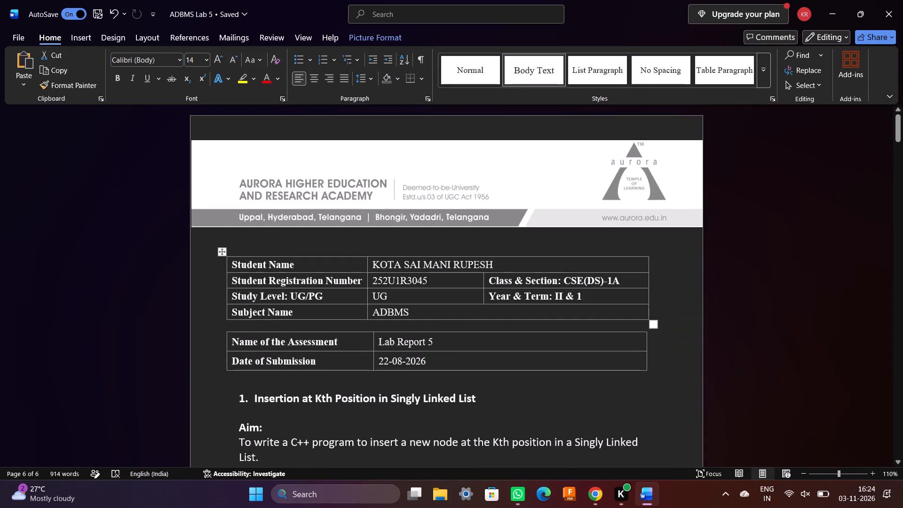
left_click_drag(497, 261, 380, 262)
key("BackSpace")
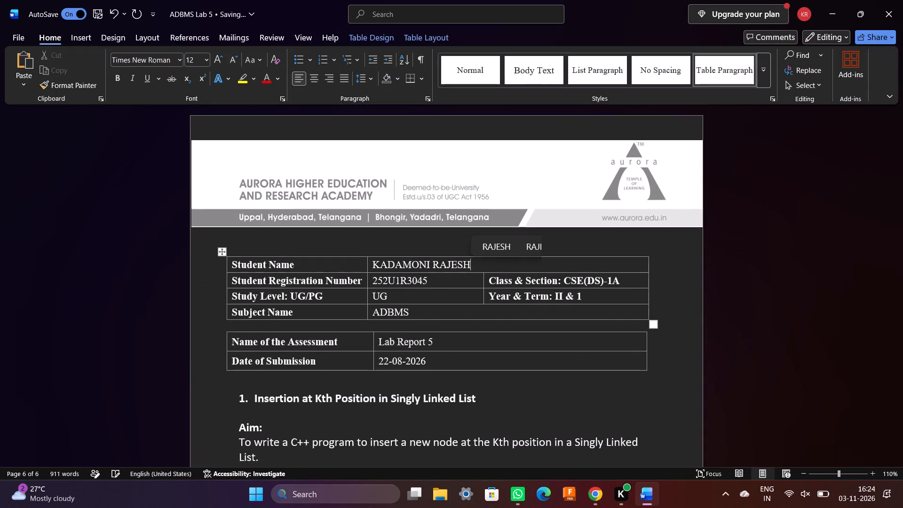
Correct the last two digits of the Student Registration Number in the details table to the current student's number.
left_click(434, 284)
key("BackSpace")
key("BackSpace")
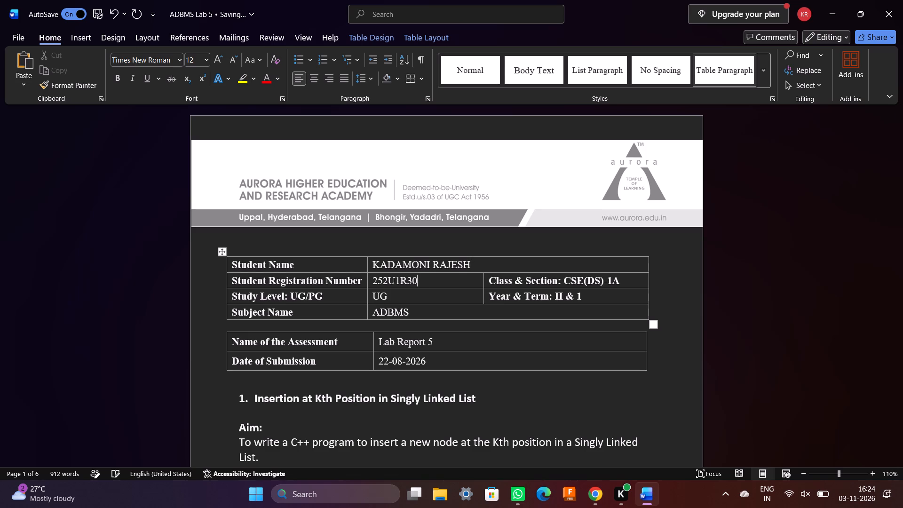
type("36")
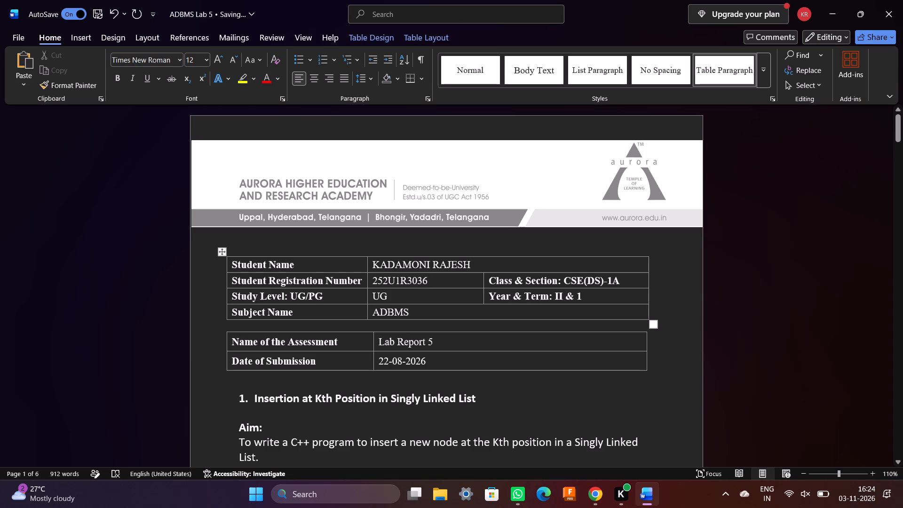
Change the Name of the Assessment to Lab Report 2.
left_click(437, 338)
key("BackSpace")
key("BackSpace")
key("space")
type("2")
Set the Date of Submission to 03-10-2026.
left_click(388, 362)
key("BackSpace")
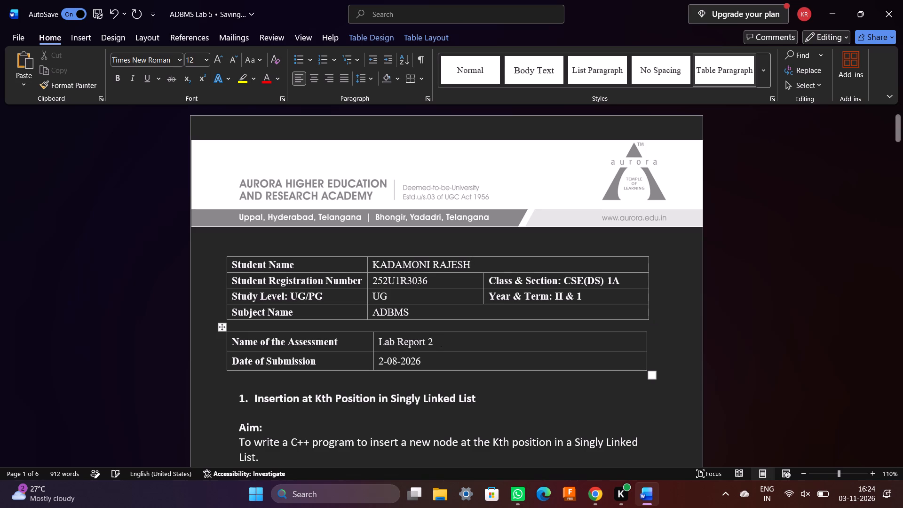
key("BackSpace")
type("03")
key("Right")
key("Right")
key("Right")
key("BackSpace")
key("BackSpace")
type("10")
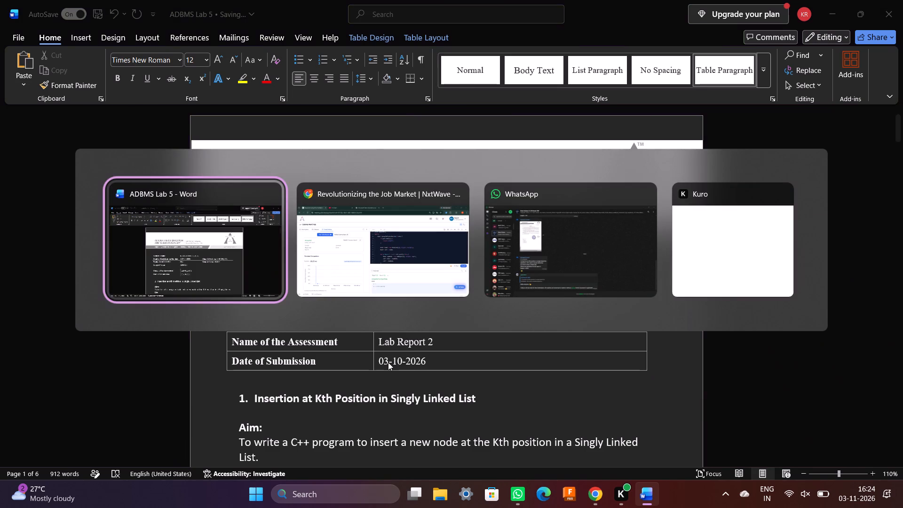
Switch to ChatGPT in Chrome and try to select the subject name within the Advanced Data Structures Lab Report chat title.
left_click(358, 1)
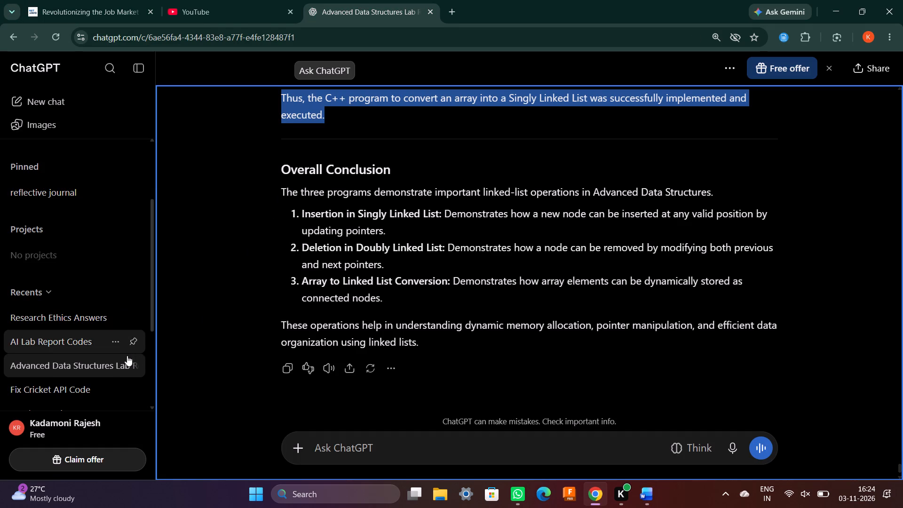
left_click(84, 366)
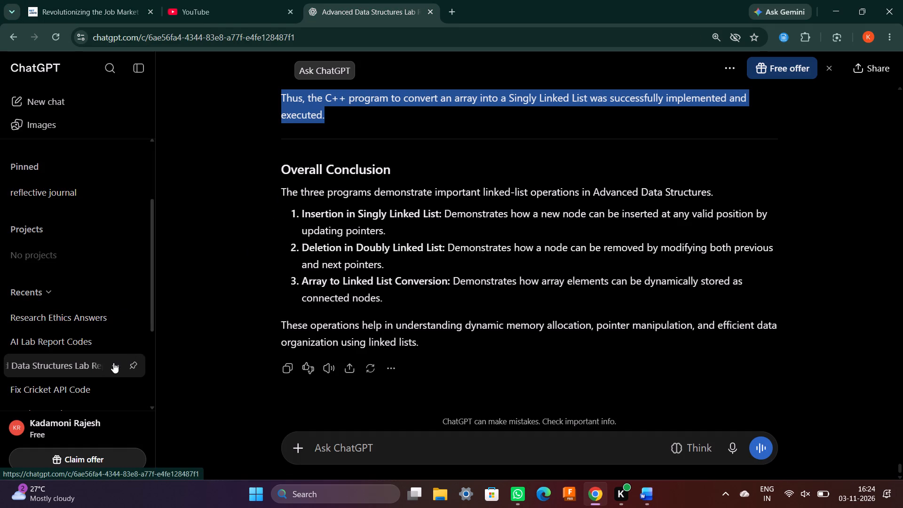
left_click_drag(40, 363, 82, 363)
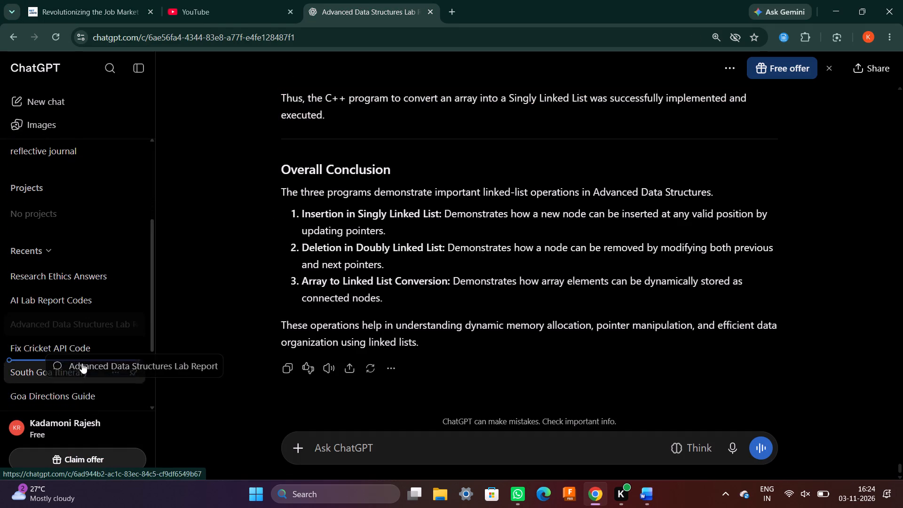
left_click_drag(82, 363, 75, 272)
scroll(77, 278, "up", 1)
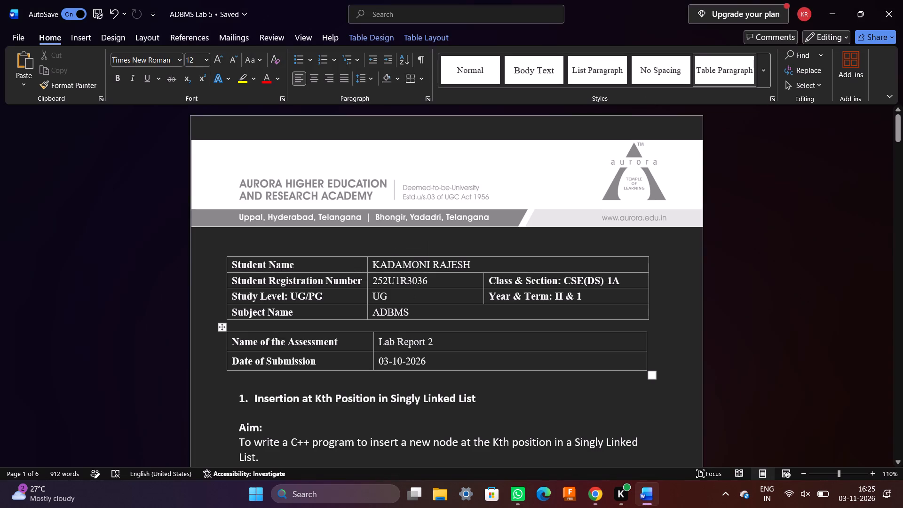
Back in Word, replace the Subject Name in the details table with the copied text Advanced Data Structures.
left_click_drag(420, 309, 371, 314)
key("ctrl+v")
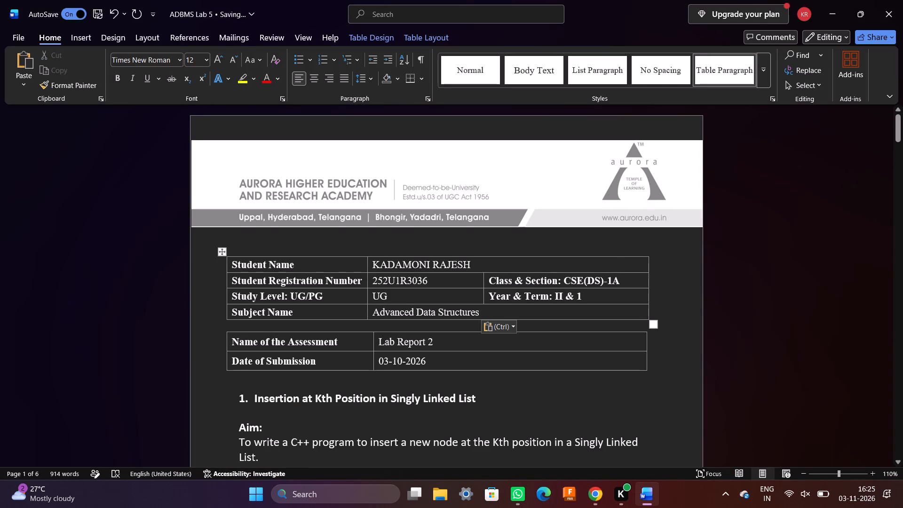
Review all three answers, comparing the coding-practice screenshots with the Sample Input and Sample Output text below them.
scroll(371, 314, "down", 6)
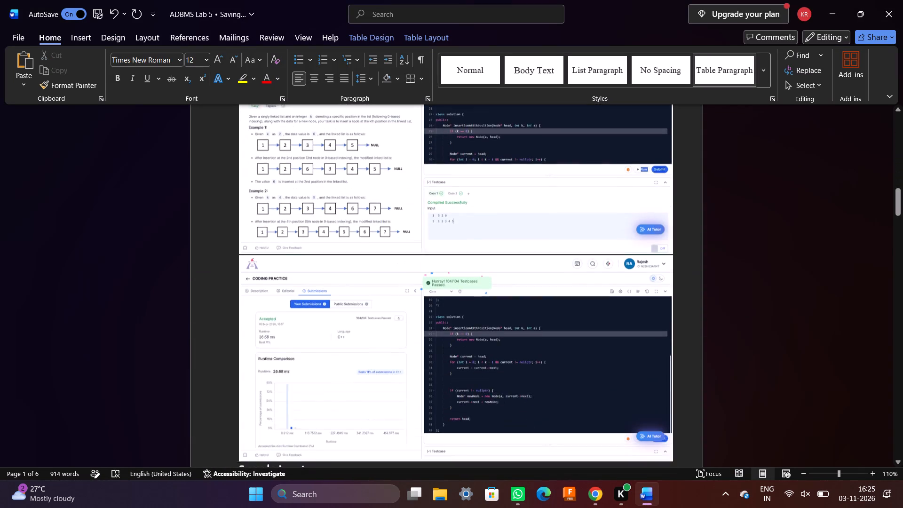
scroll(371, 314, "down", 1)
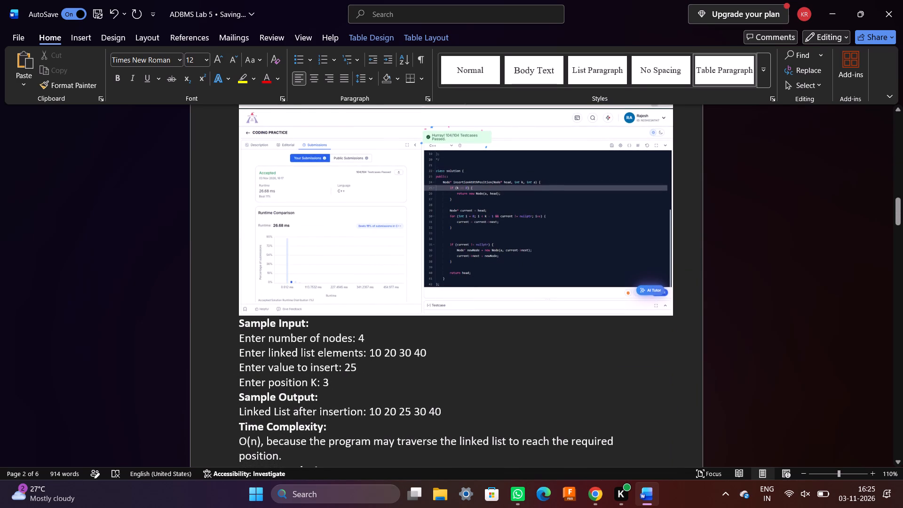
scroll(386, 306, "up", 1)
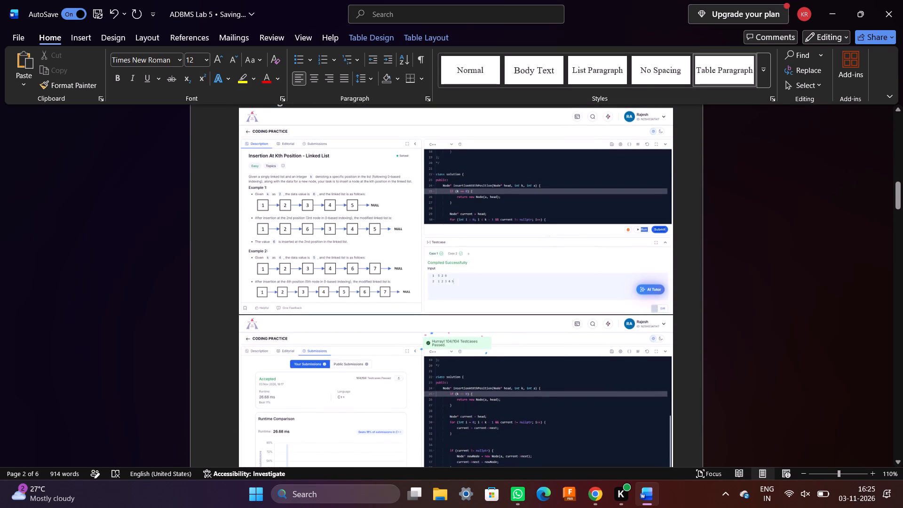
scroll(386, 306, "down", 3)
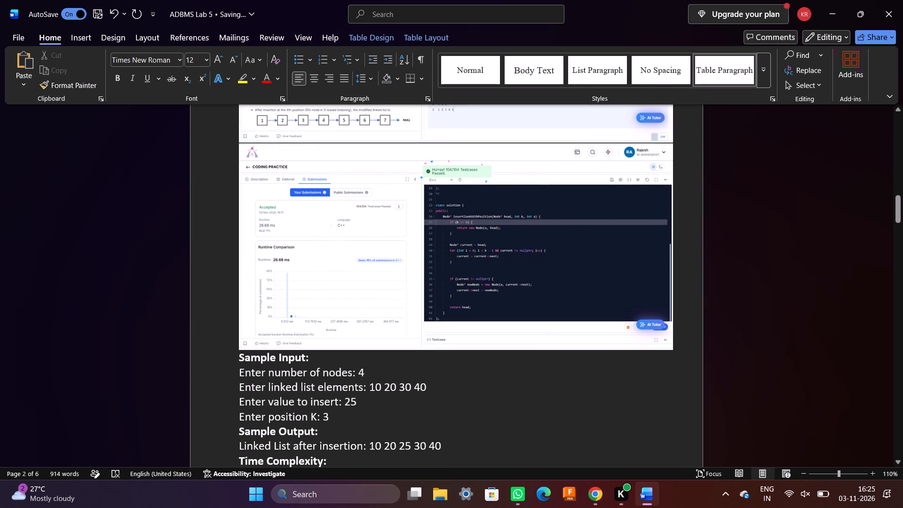
scroll(386, 306, "down", 1)
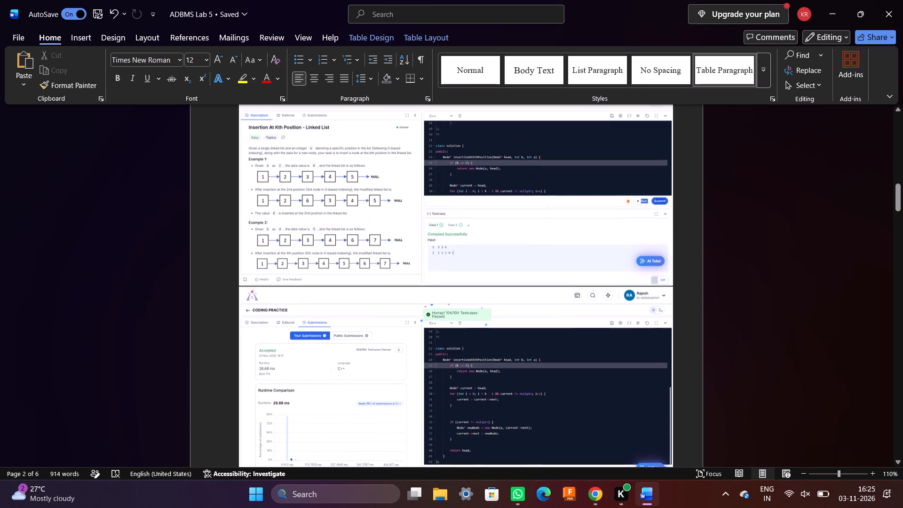
scroll(386, 306, "down", 2)
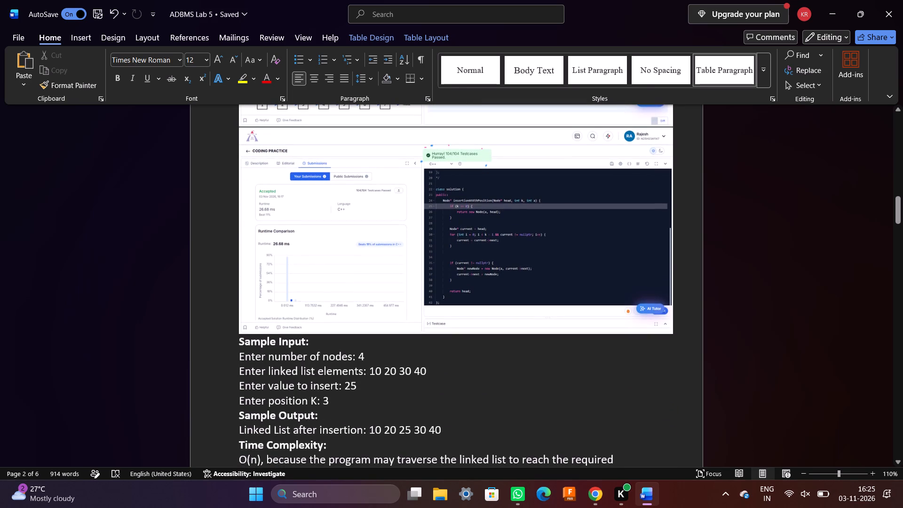
scroll(386, 306, "down", 3)
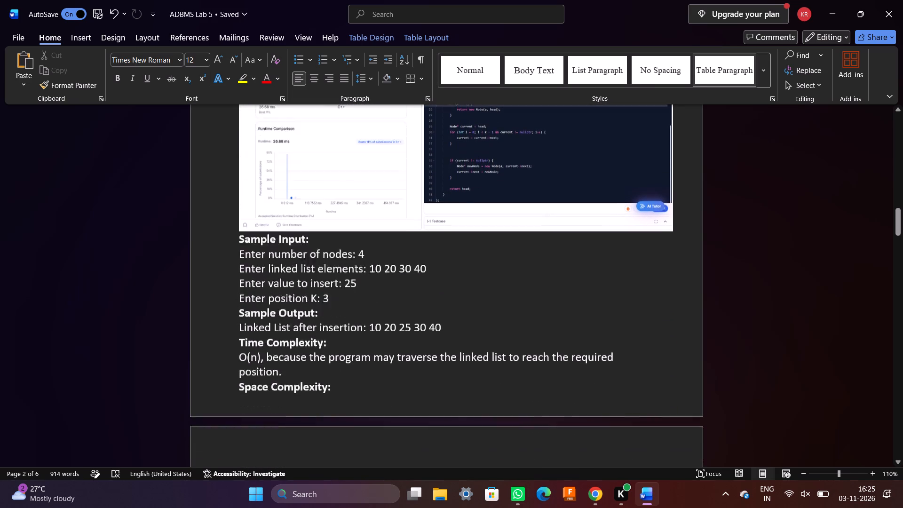
scroll(386, 306, "down", 4)
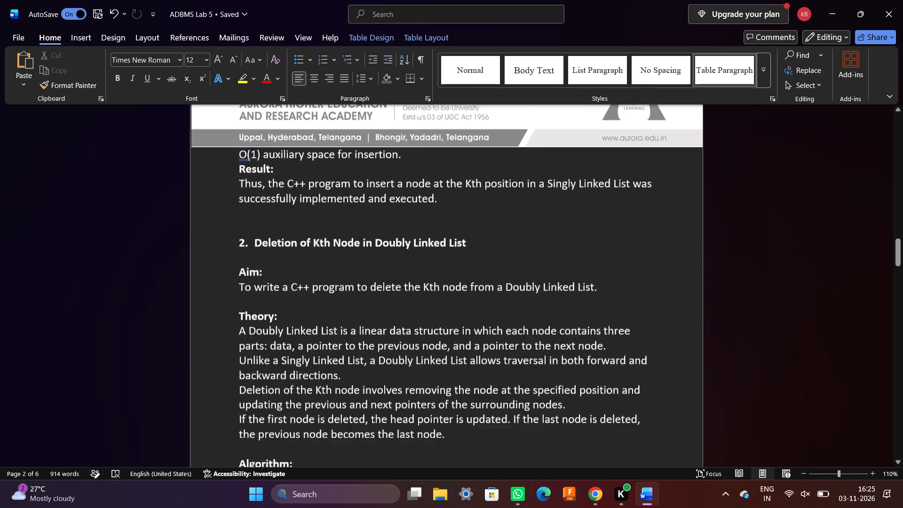
scroll(386, 306, "down", 3)
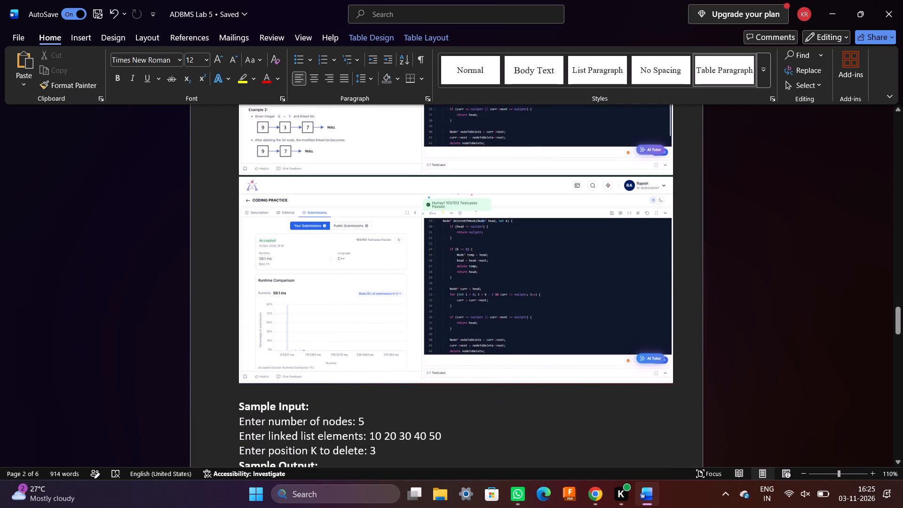
scroll(386, 306, "up", 1)
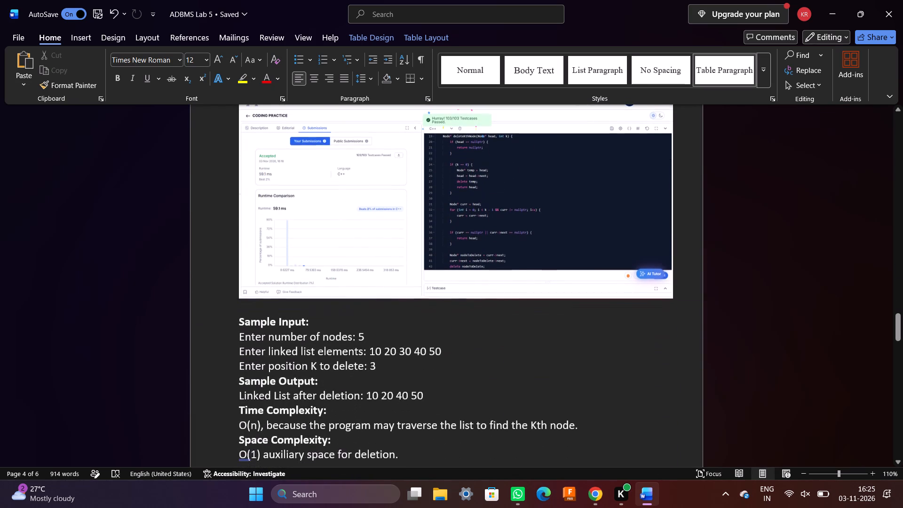
scroll(386, 306, "up", 1)
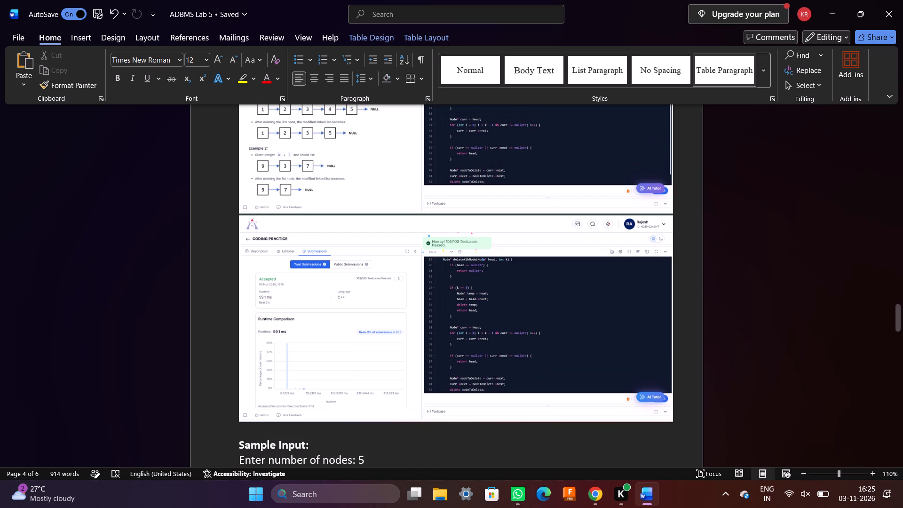
scroll(386, 306, "down", 8)
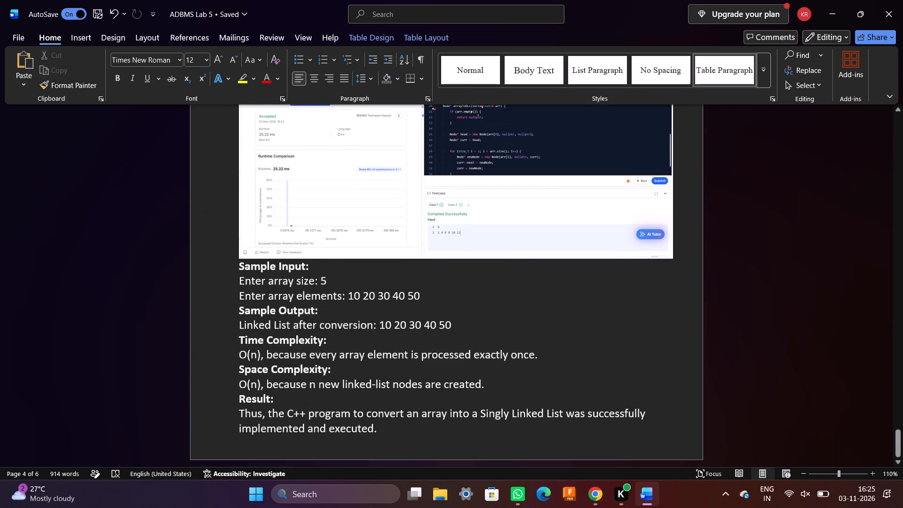
Set the array size in the third answer's Sample Input to 6.
scroll(386, 306, "up", 1)
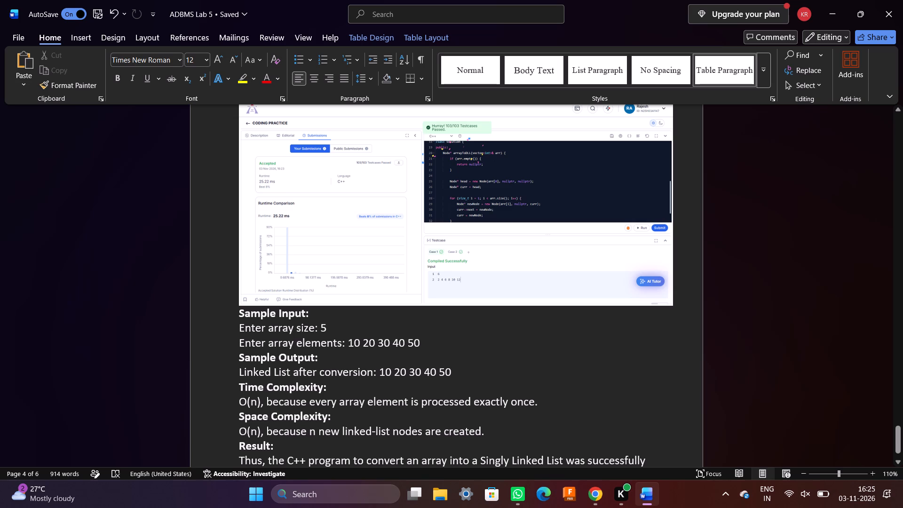
left_click(327, 325)
key("BackSpace")
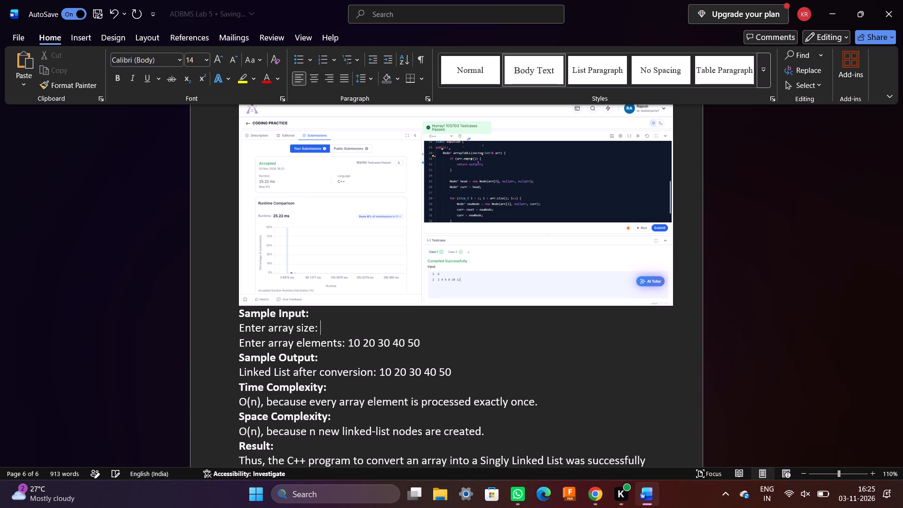
key("6")
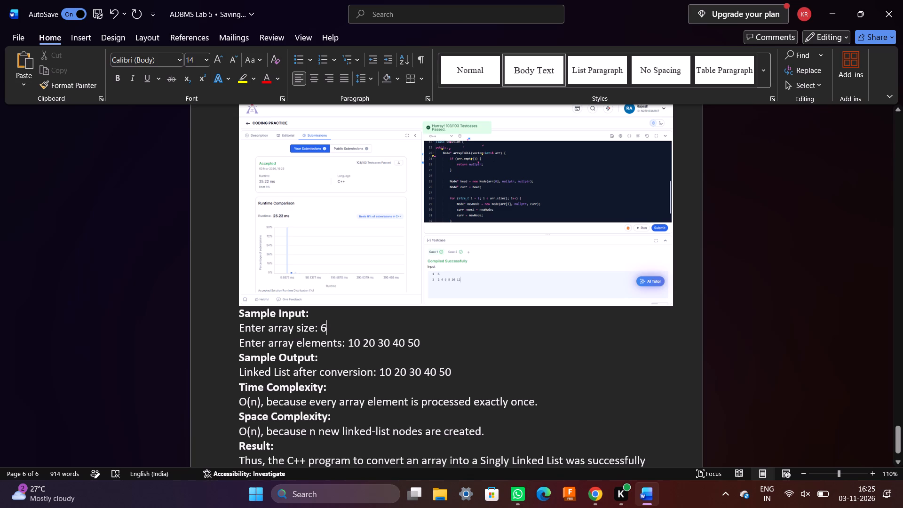
Replace the array elements in the third answer's Sample Input with 2 2 4 6 8 10 12.
left_click(425, 343)
key("BackSpace")
key("BackSpace")
key("BackSpace")
key("BackSpace")
key("BackSpace")
key("BackSpace")
key("BackSpace")
key("BackSpace")
key("BackSpace")
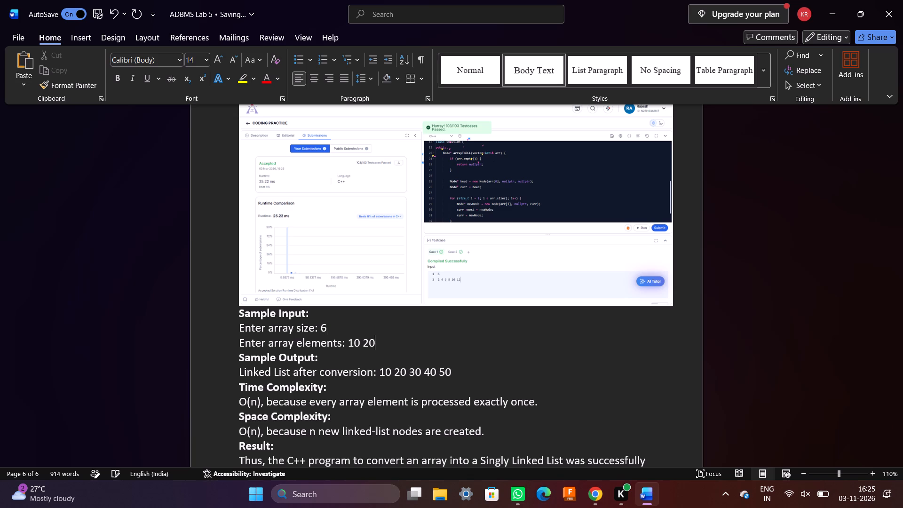
key("BackSpace")
key("BackSpace")
key("BackSpace")
key("BackSpace")
key("BackSpace")
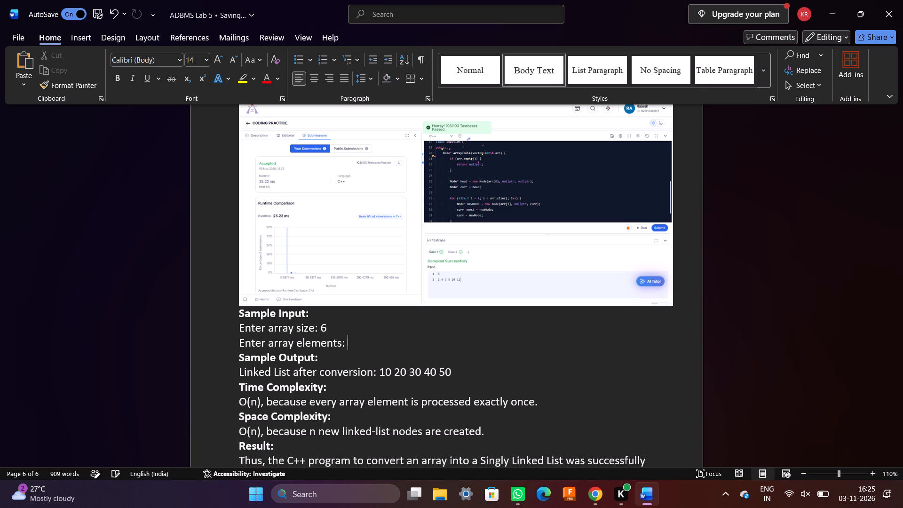
type("1 1")
key("space")
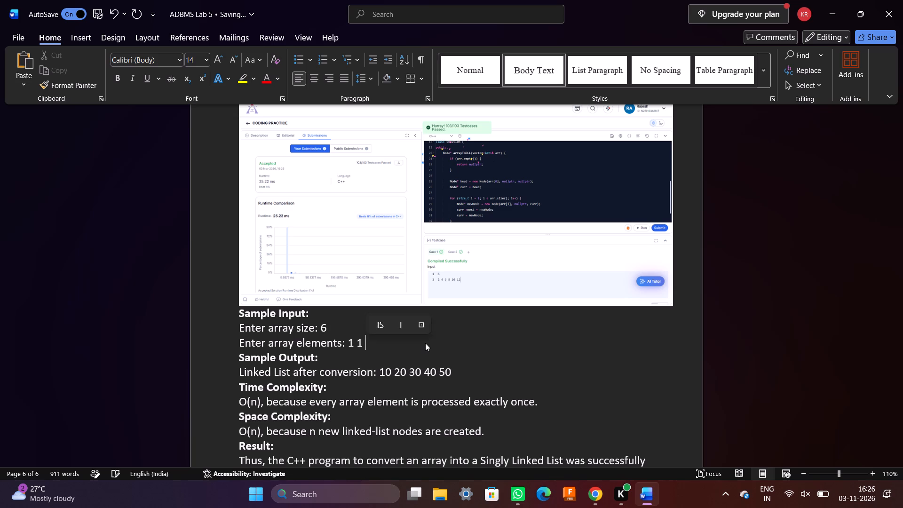
key("BackSpace")
key("BackSpace")
key("BackSpace")
key("BackSpace")
type("2")
key("space")
type("2")
key("space")
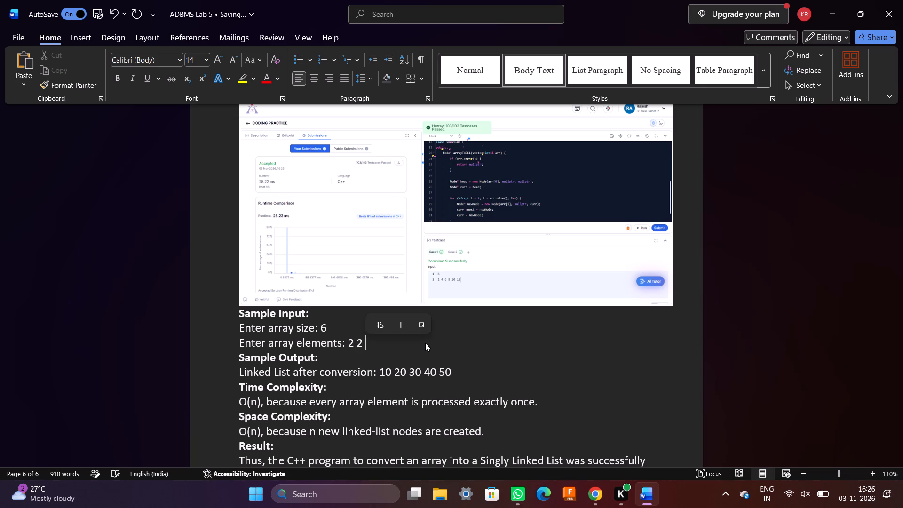
type("4")
key("space")
type("6")
key("space")
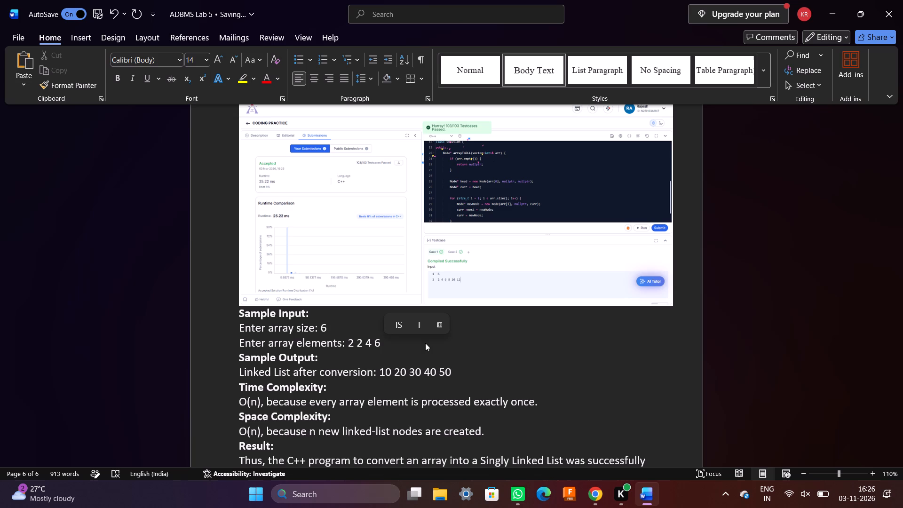
type("8")
key("space")
type("10 1")
key("2")
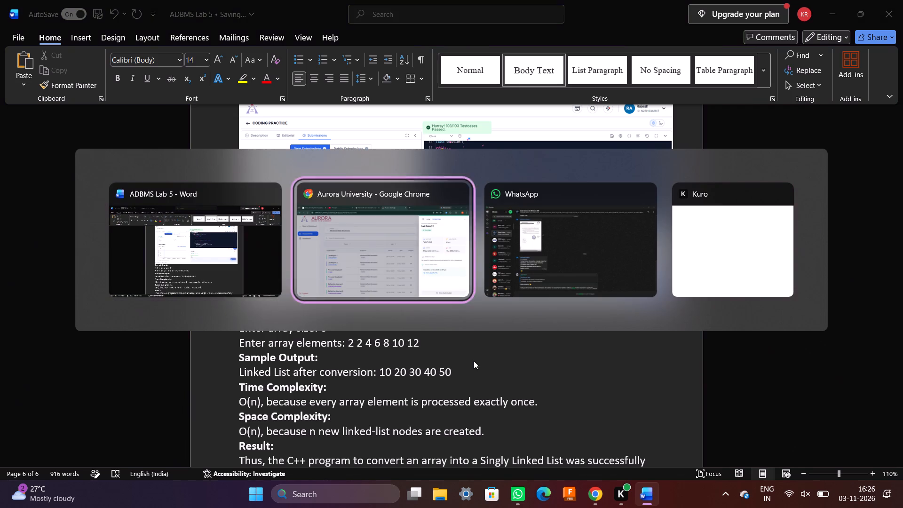
Switch to the coding-practice page in Chrome and check the array-to-linked-list test case's input and output.
left_click(106, 0)
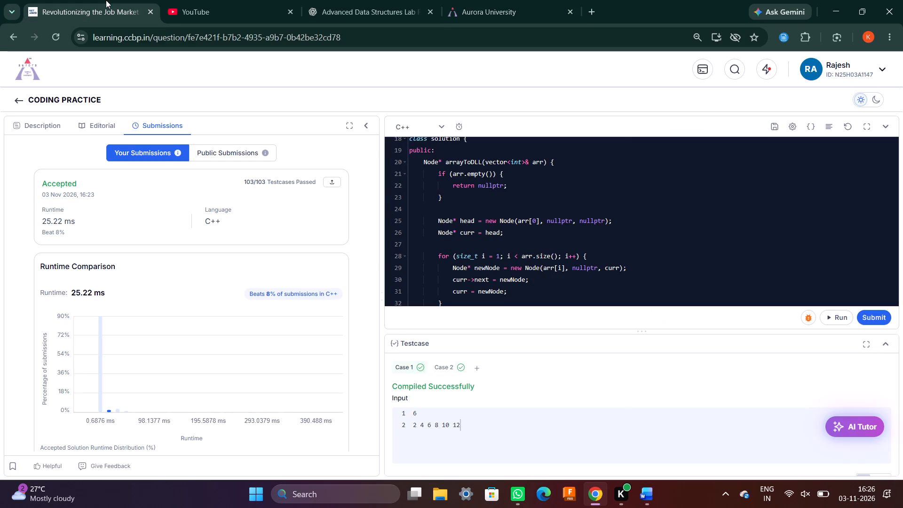
scroll(433, 394, "down", 3)
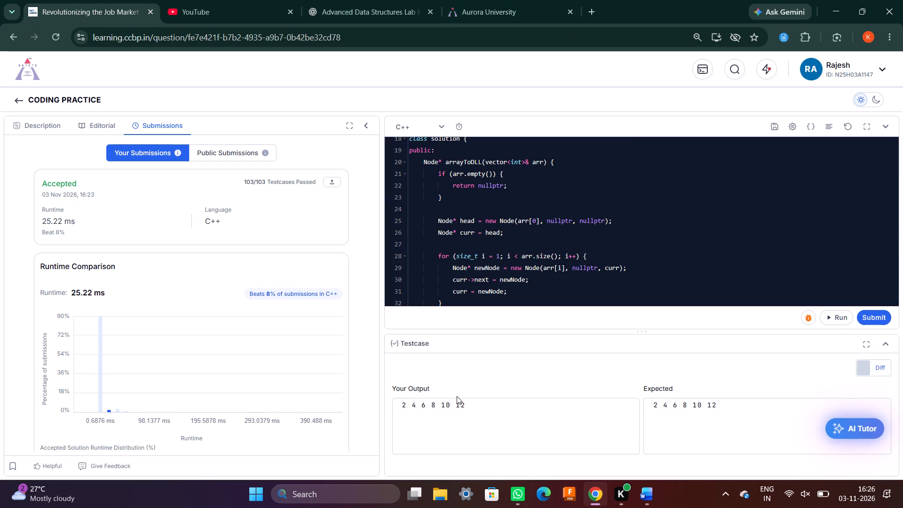
Copy the array-to-linked-list test output 2 4 6 8 10 12 and paste it over the third answer's Sample Output values in Word.
left_click_drag(466, 403, 390, 403)
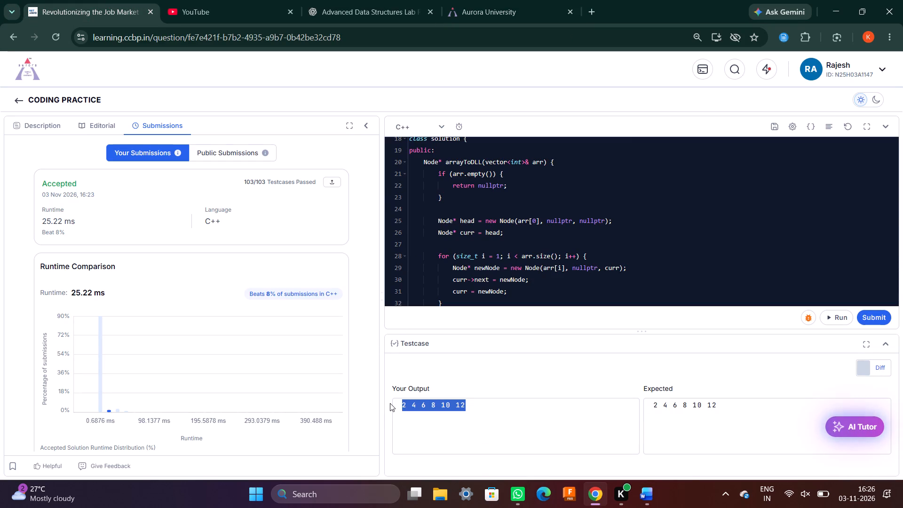
left_click_drag(390, 403, 391, 403)
key("ctrl+c")
scroll(391, 403, "up", 2)
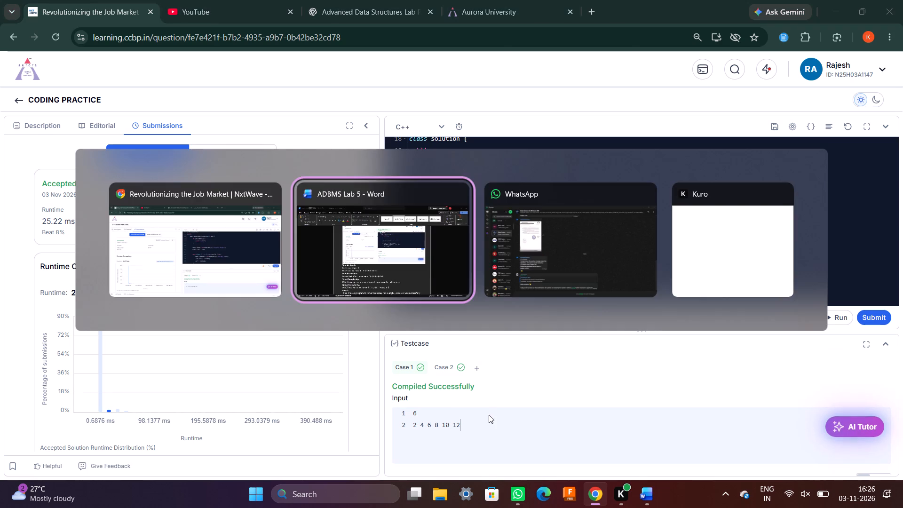
scroll(400, 357, "down", 1)
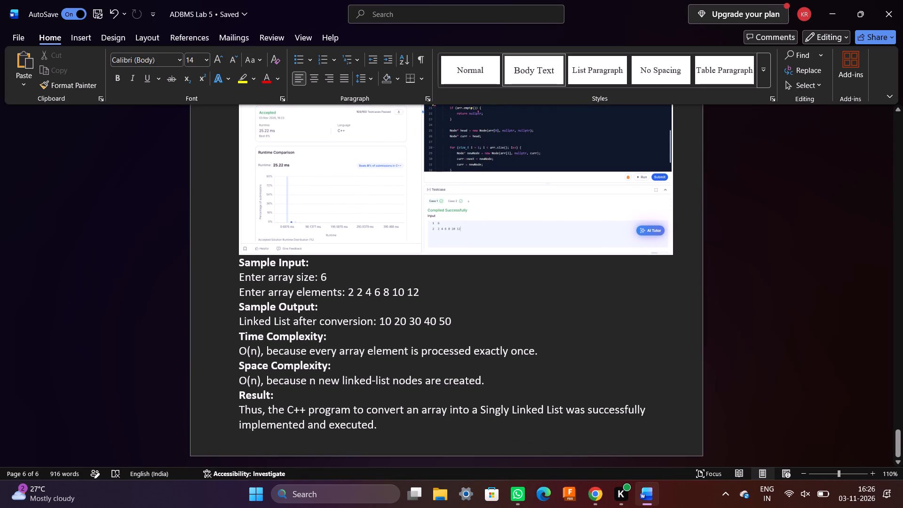
left_click_drag(381, 319, 460, 316)
key("ctrl+v")
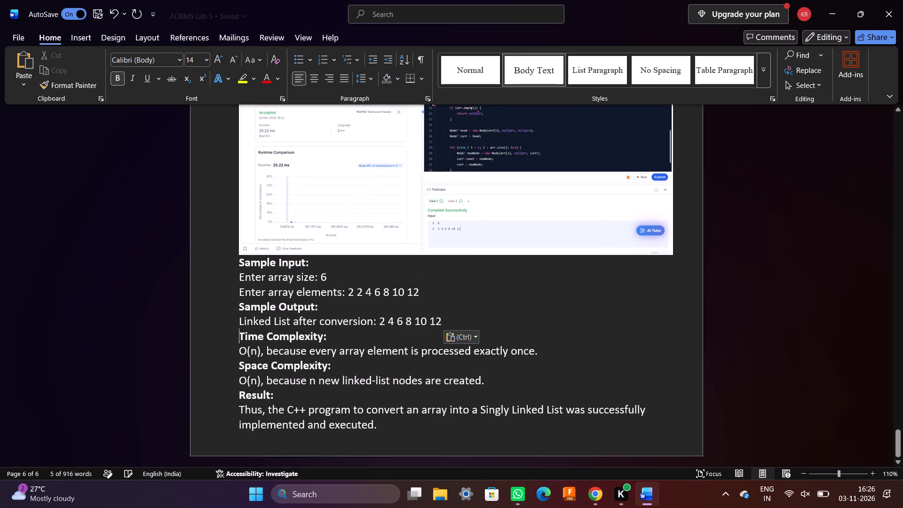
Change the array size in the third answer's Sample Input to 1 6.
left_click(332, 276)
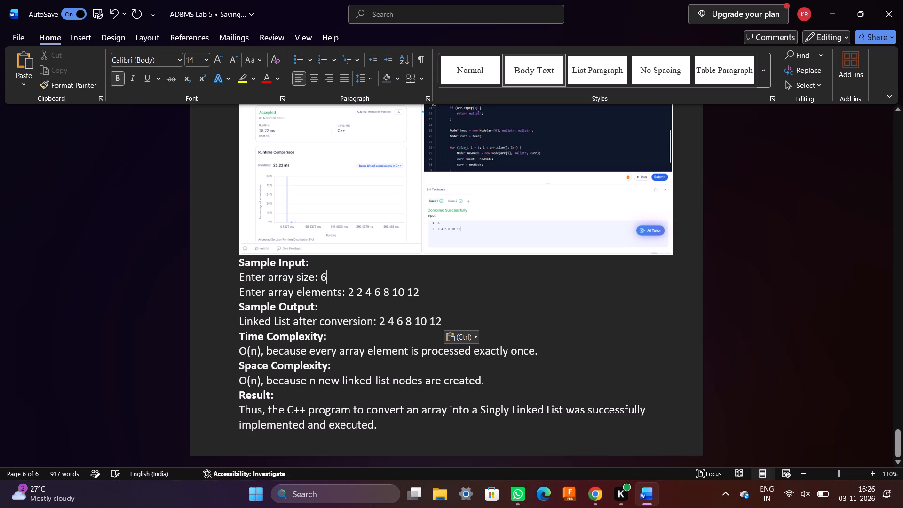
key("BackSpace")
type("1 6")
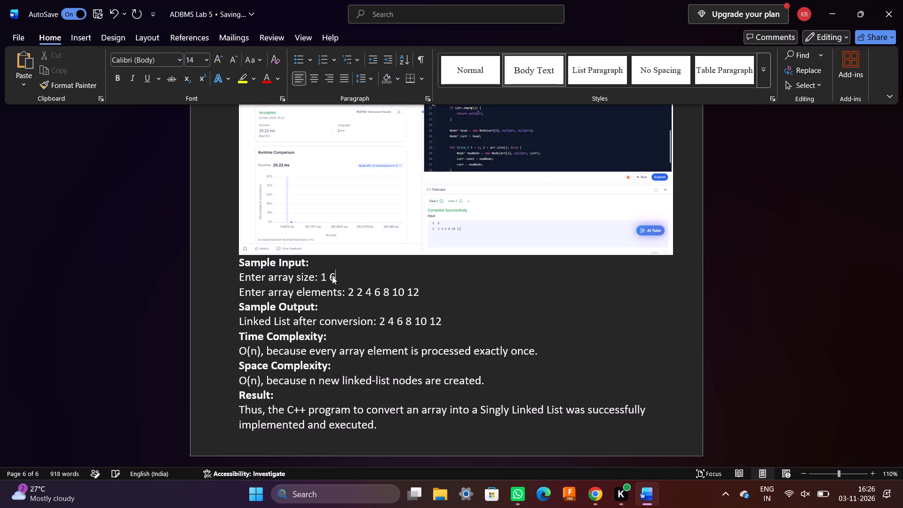
In Chrome, open the Delete Kth Node of the Linked List problem from the Module II coding practice and run its code.
scroll(332, 276, "up", 6)
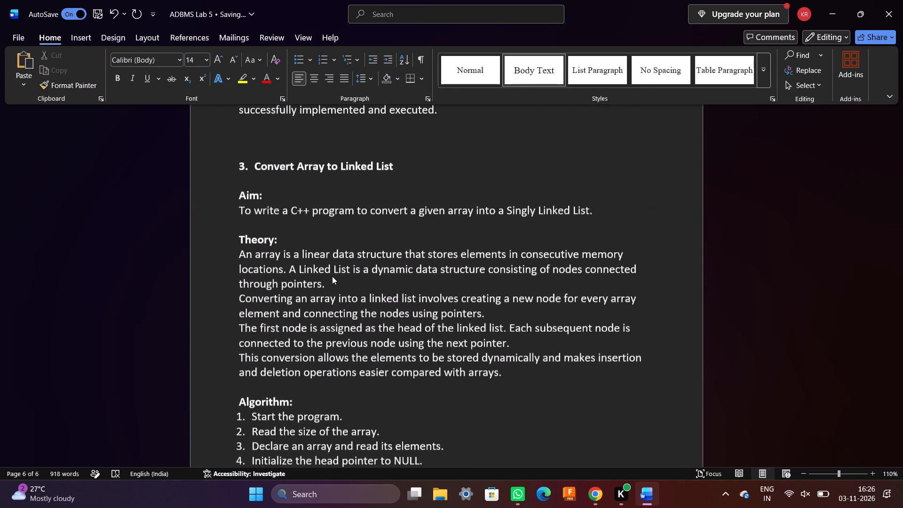
scroll(332, 276, "up", 5)
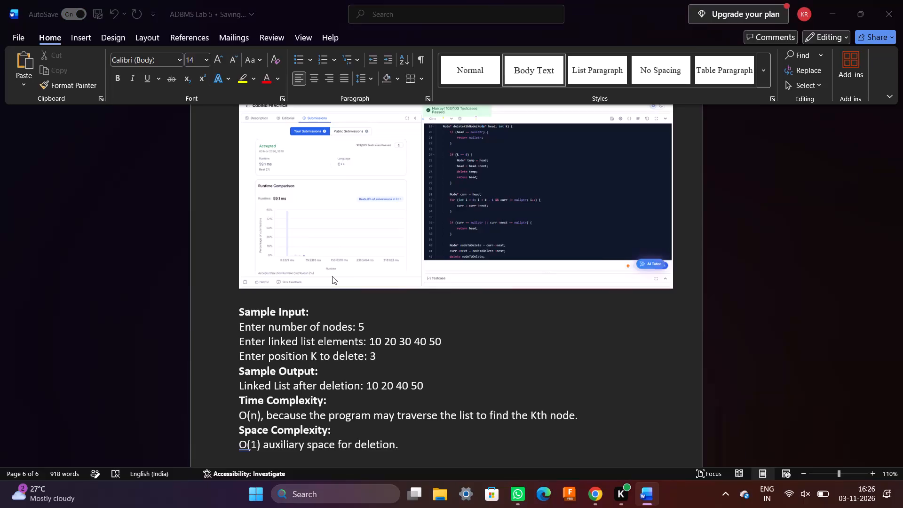
scroll(40, 115, "right", 13)
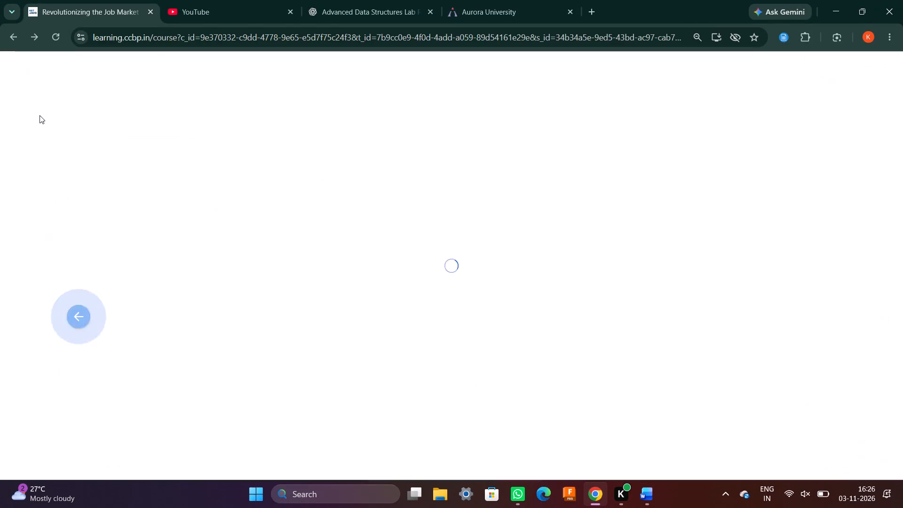
scroll(40, 115, "right", 10)
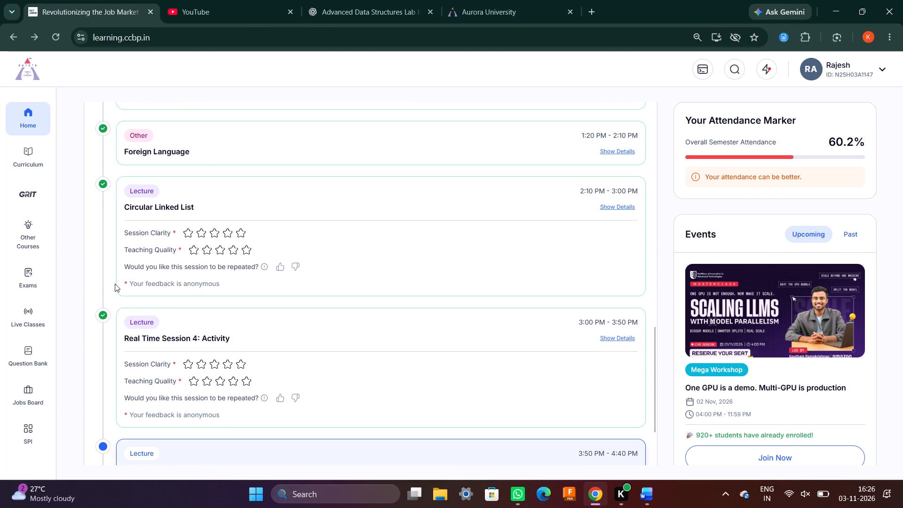
scroll(239, 254, "left", 12)
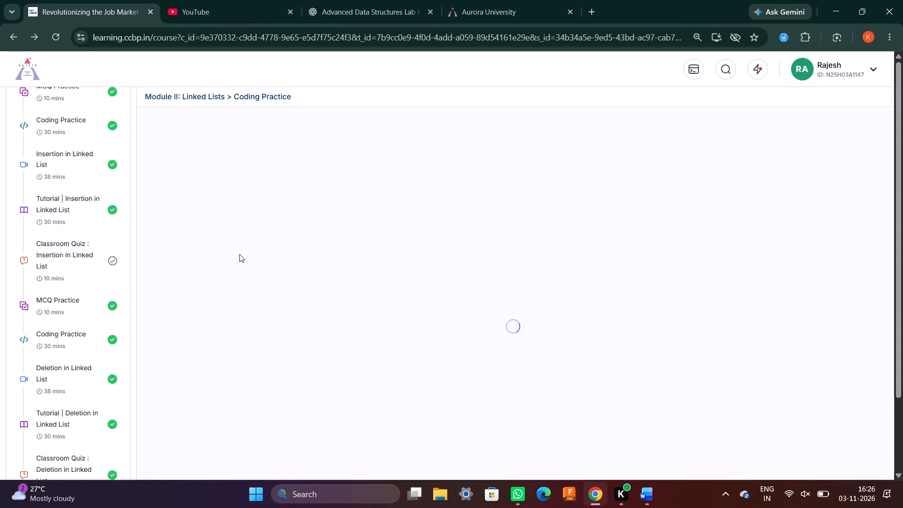
scroll(101, 217, "up", 2)
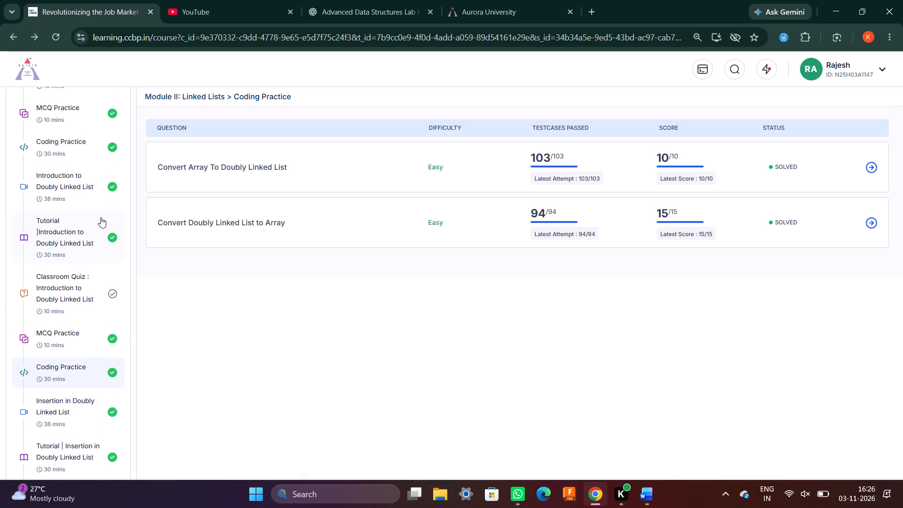
scroll(101, 217, "up", 1)
left_click(71, 164)
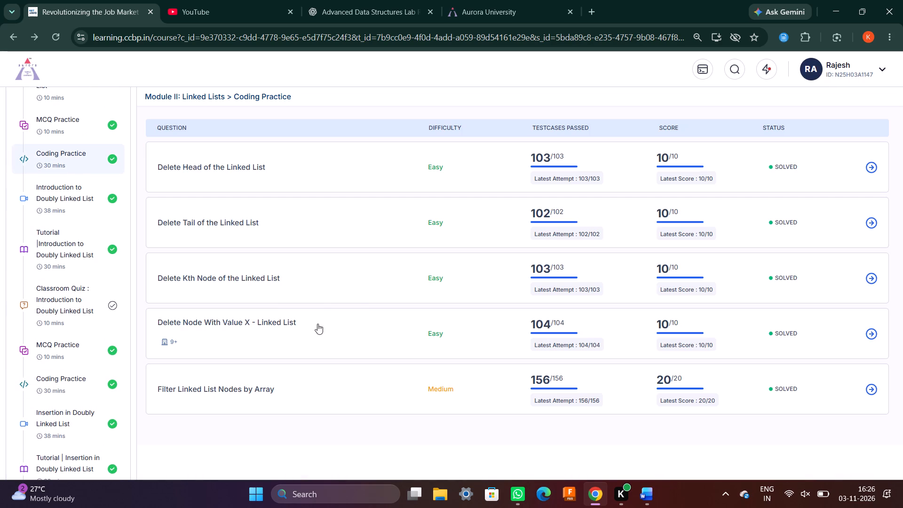
left_click(277, 284)
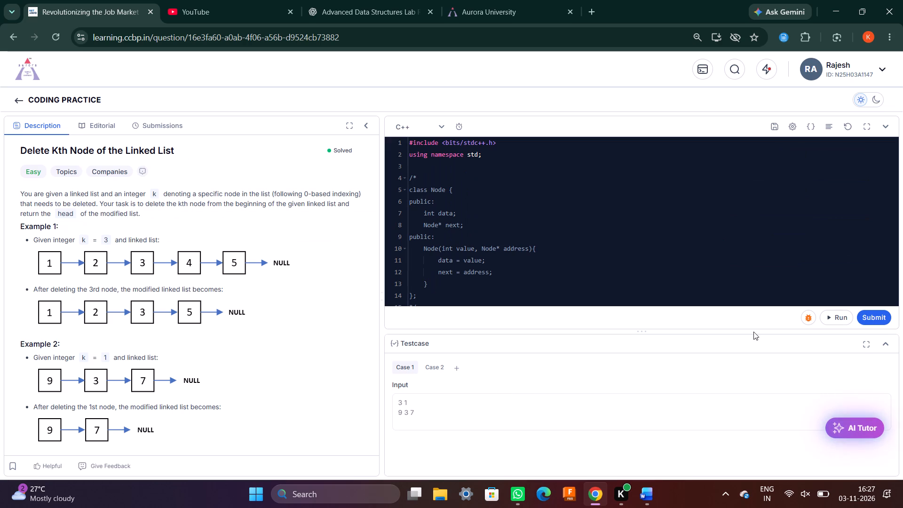
left_click(837, 317)
scroll(588, 295, "down", 4)
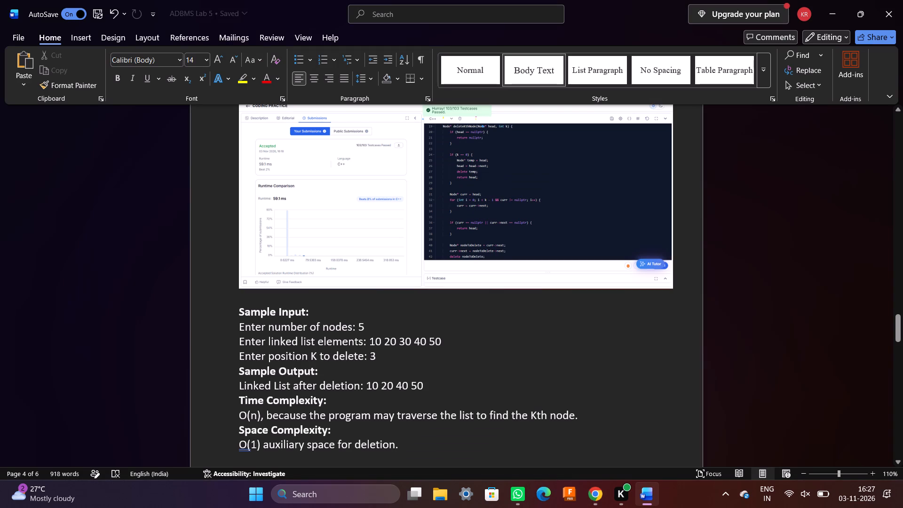
Copy the Delete Kth Node test case's first input line and set the second answer's number of nodes in Word to 3 1.
scroll(588, 295, "up", 4)
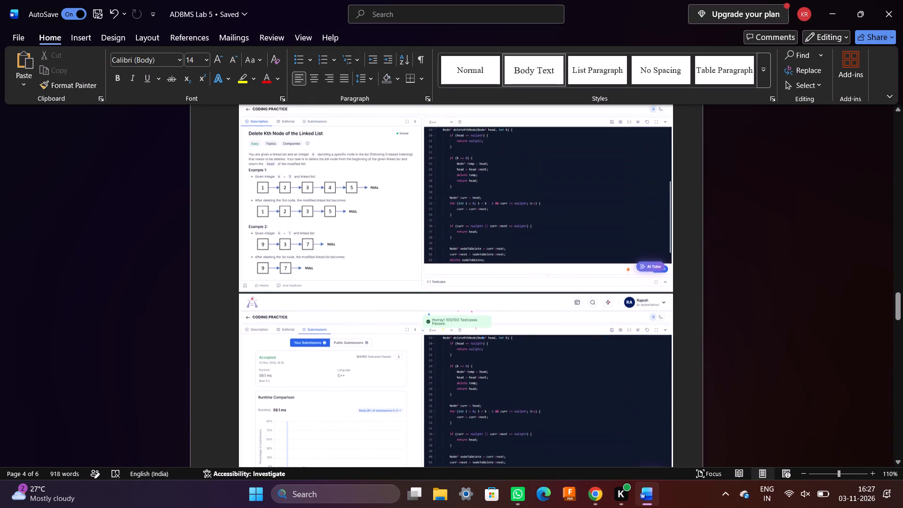
scroll(588, 295, "up", 2)
scroll(588, 295, "down", 3)
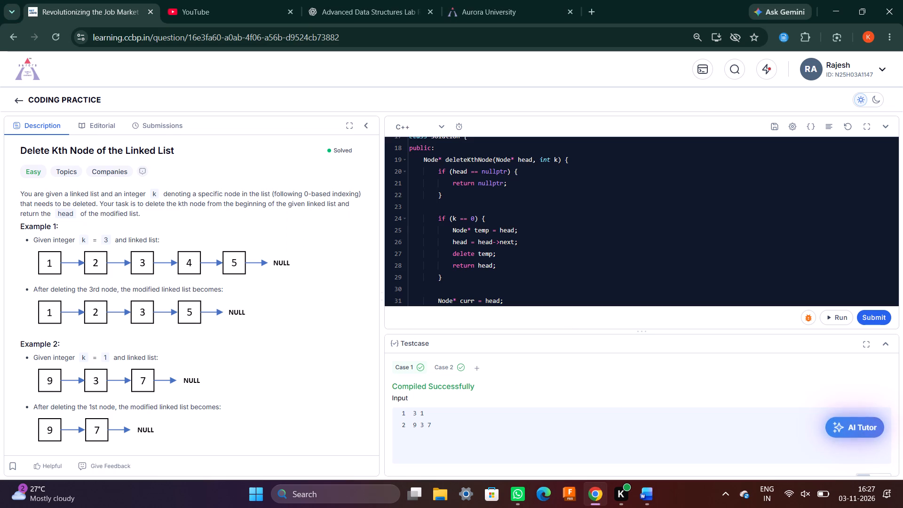
left_click_drag(428, 413, 411, 413)
key("ctrl+c")
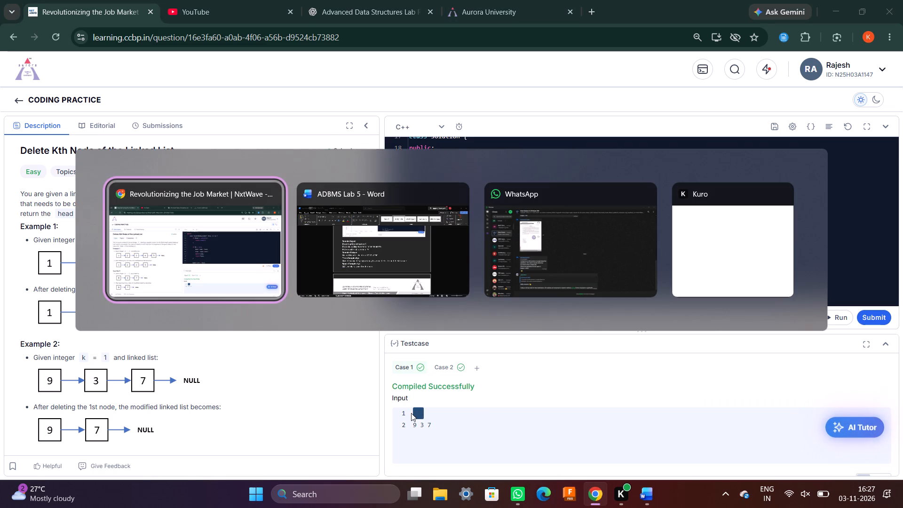
left_click(372, 201)
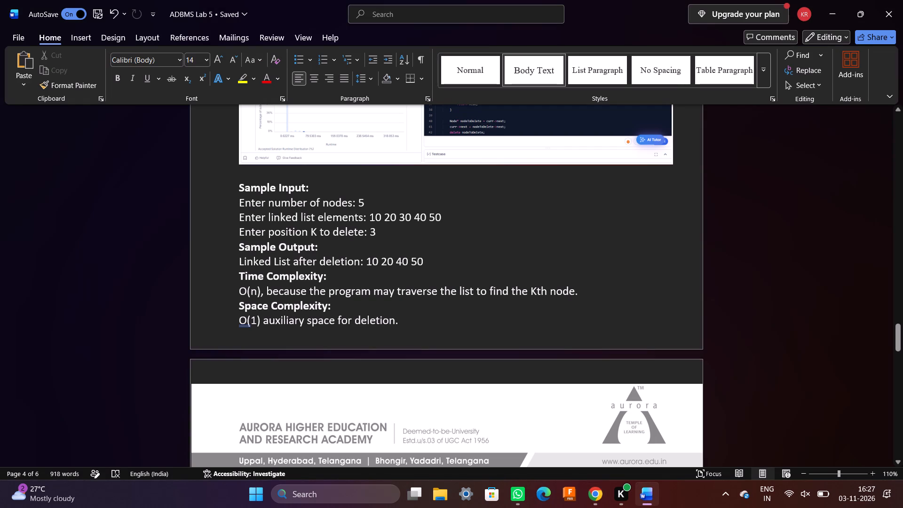
key("BackSpace")
type("31")
key("BackSpace")
key("space")
type("1")
key("space")
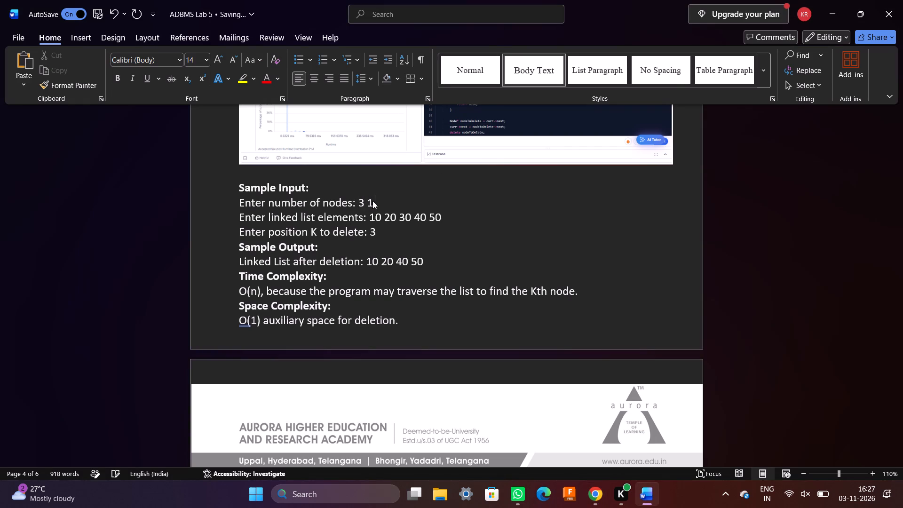
key("BackSpace")
key("BackSpace")
key("BackSpace")
key("BackSpace")
key("ctrl+v")
Replace the linked list elements in the second answer's Sample Input with 9 3 7, copied from the test case in Chrome.
left_click_drag(444, 218, 412, 220)
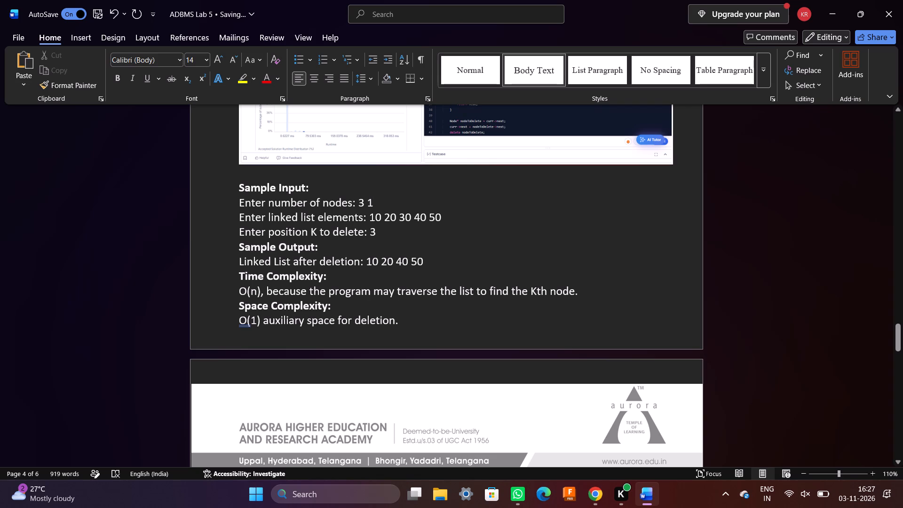
left_click_drag(412, 220, 371, 216)
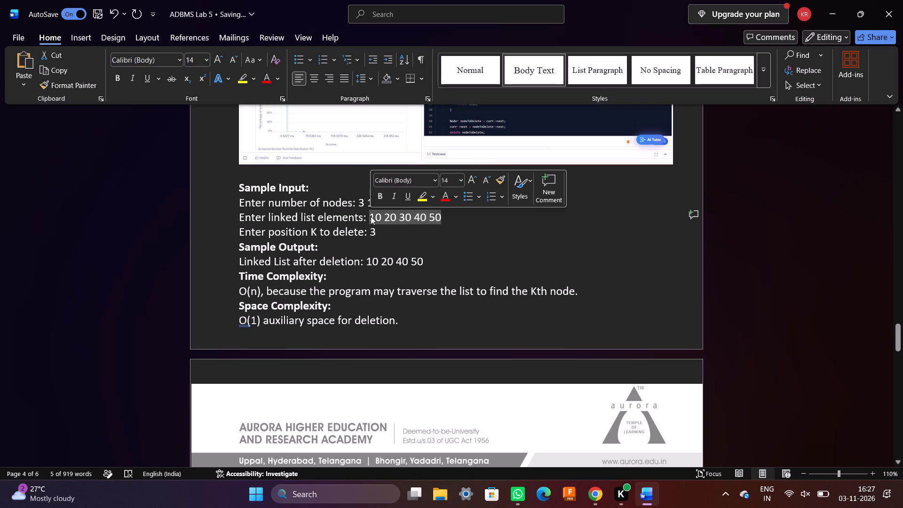
key("BackSpace")
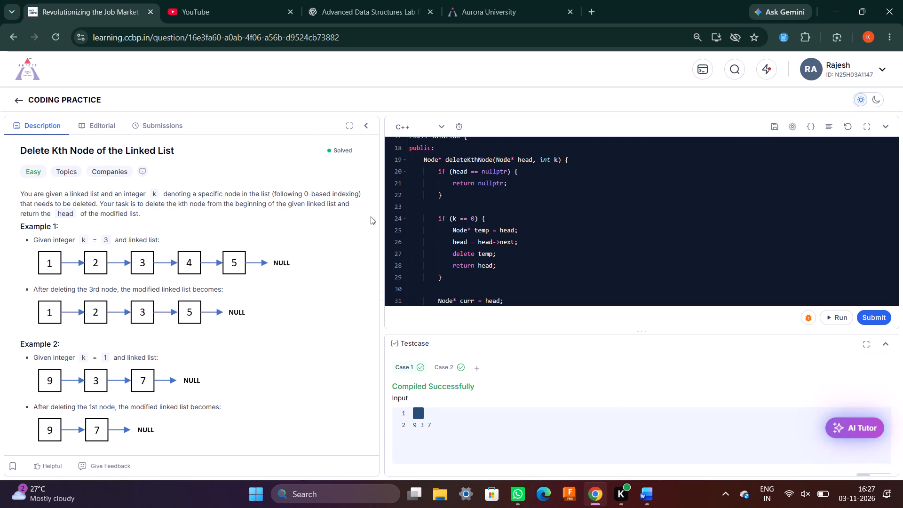
left_click_drag(433, 423, 406, 424)
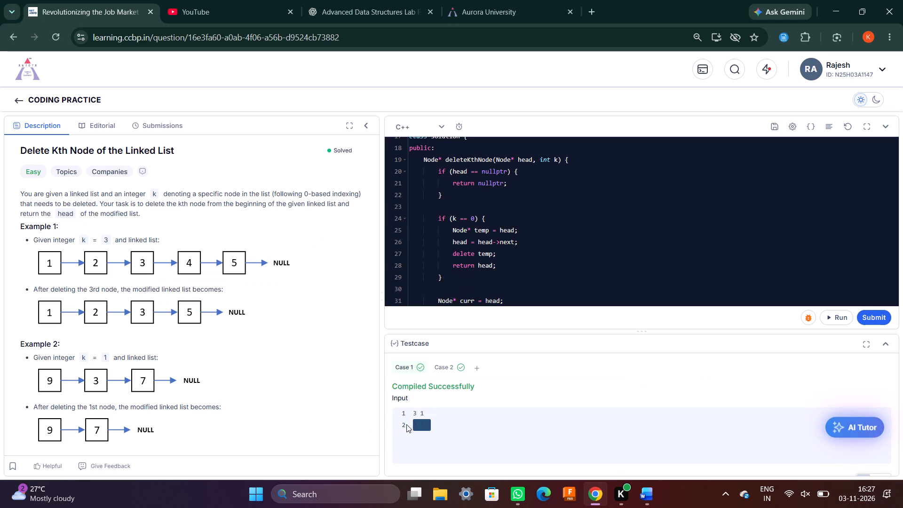
left_click_drag(406, 424, 409, 424)
key("ctrl+c")
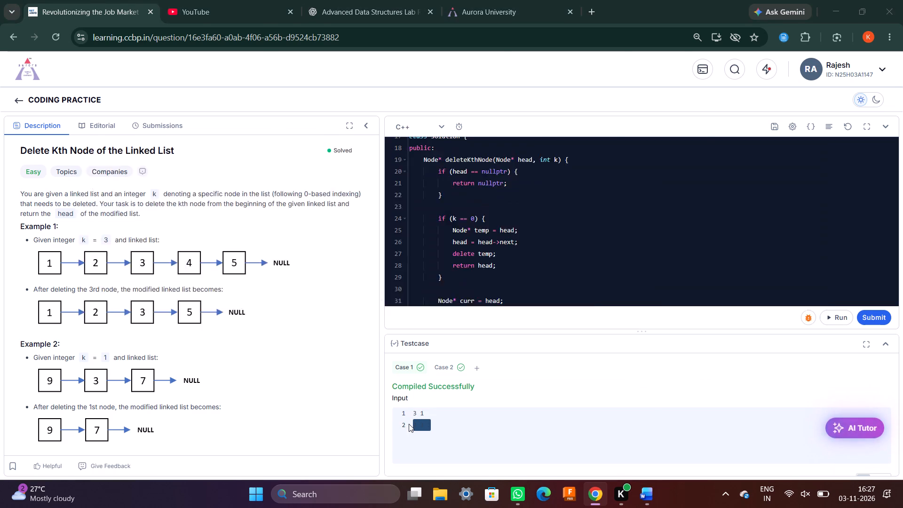
key("ctrl+v")
Correct the third answer's Sample Input to array size 6 and array elements 2 4 6 8 10 12.
scroll(406, 283, "down", 2)
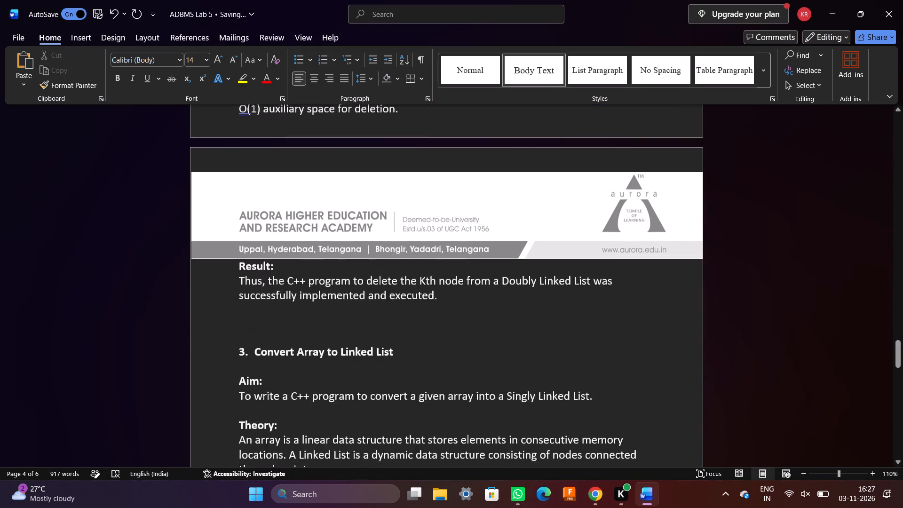
scroll(406, 283, "down", 4)
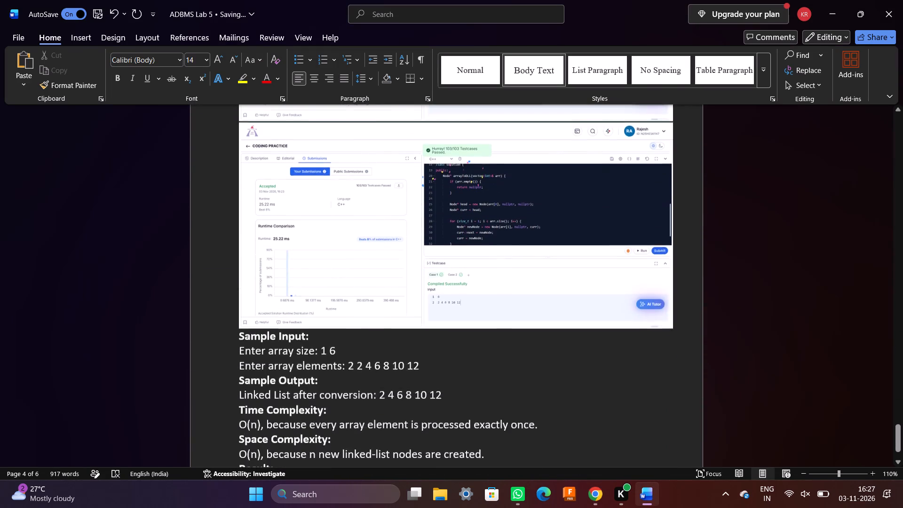
scroll(406, 283, "down", 1)
left_click(327, 278)
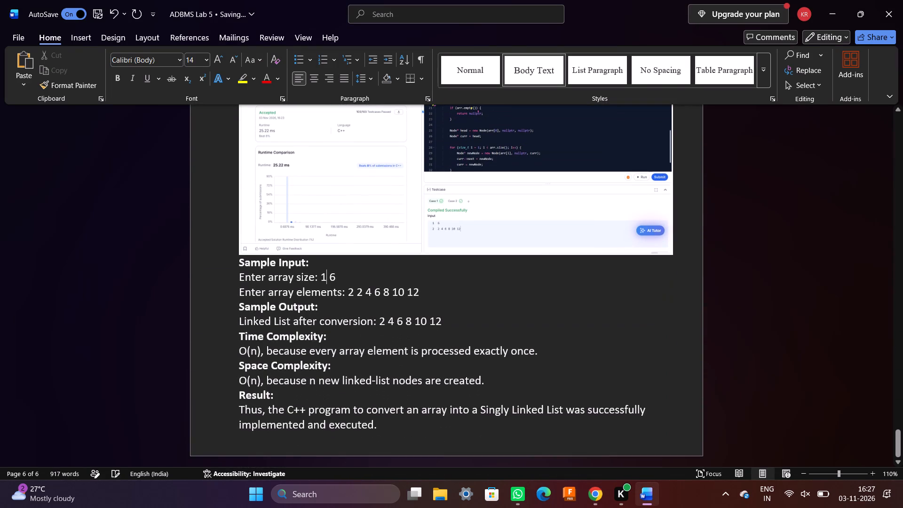
key("BackSpace")
left_click(353, 290)
key("BackSpace")
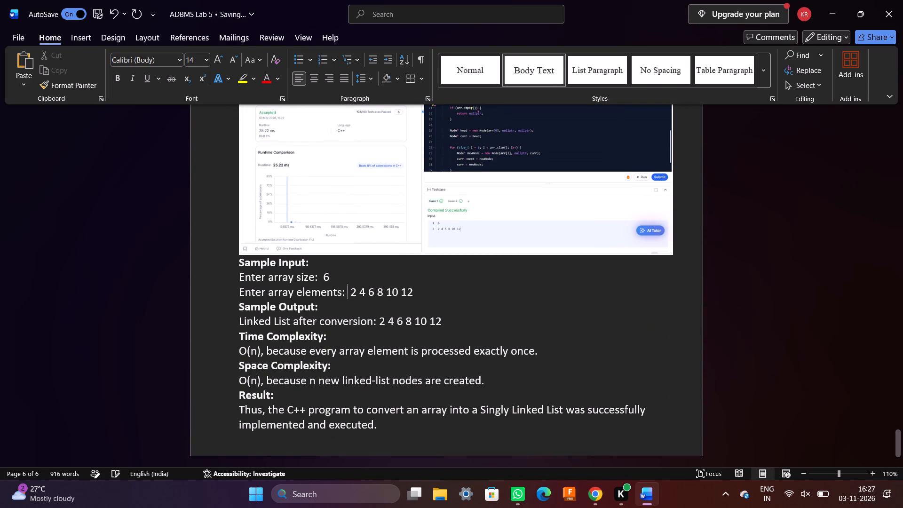
Go back to the second answer's Sample Output in Word and copy the Delete Kth Node test case's output, 9 7, from Chrome.
scroll(353, 290, "up", 2)
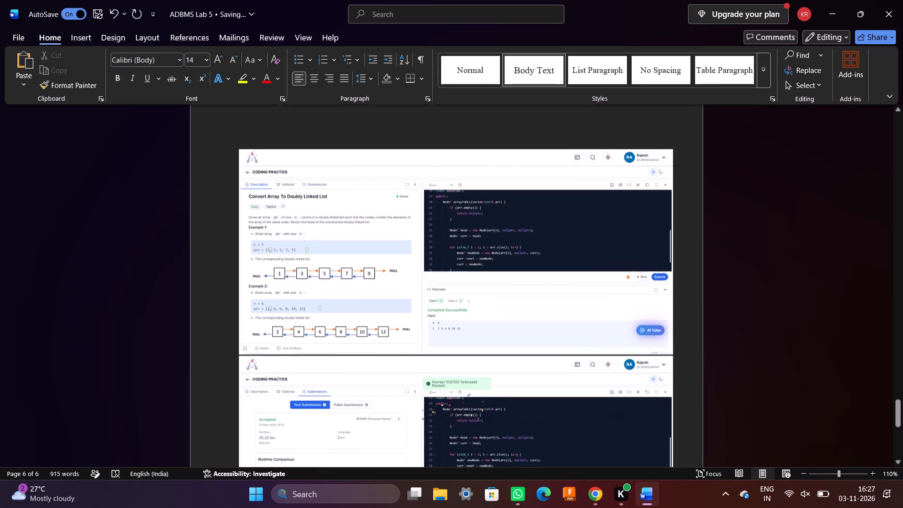
scroll(353, 290, "up", 4)
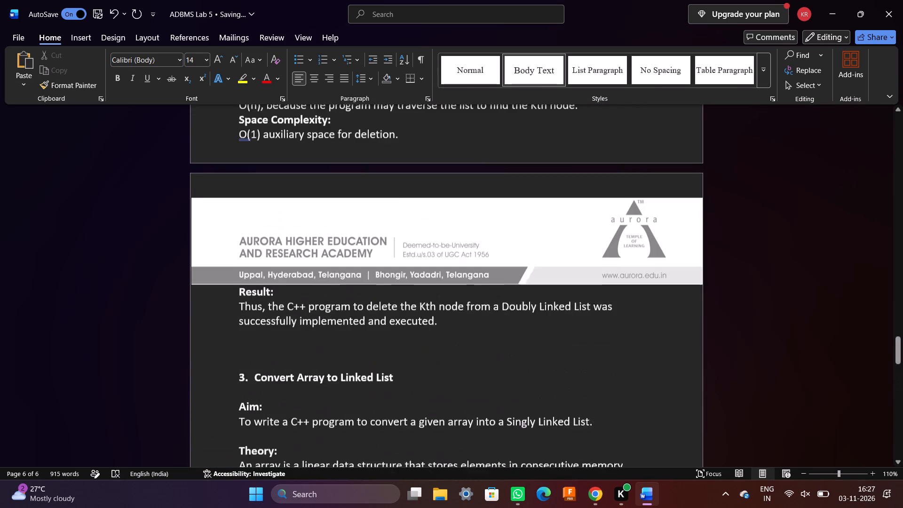
scroll(353, 290, "up", 1)
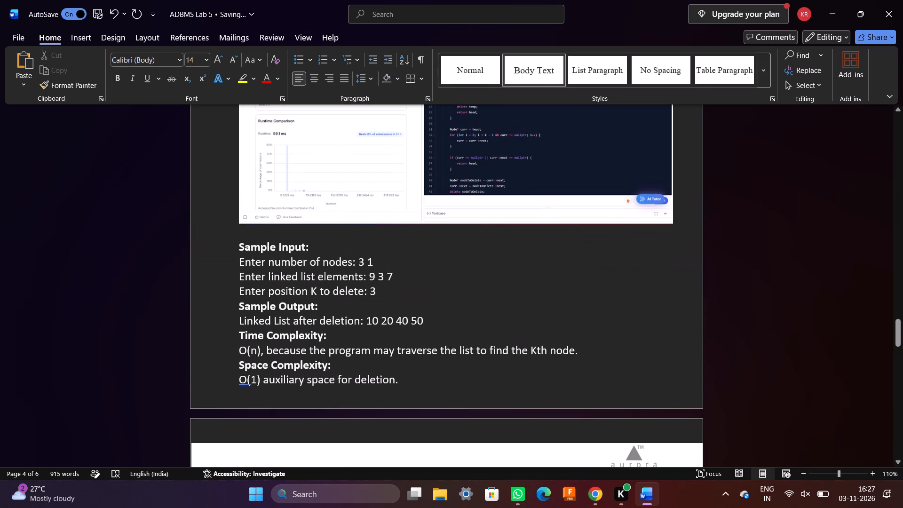
scroll(417, 305, "up", 1)
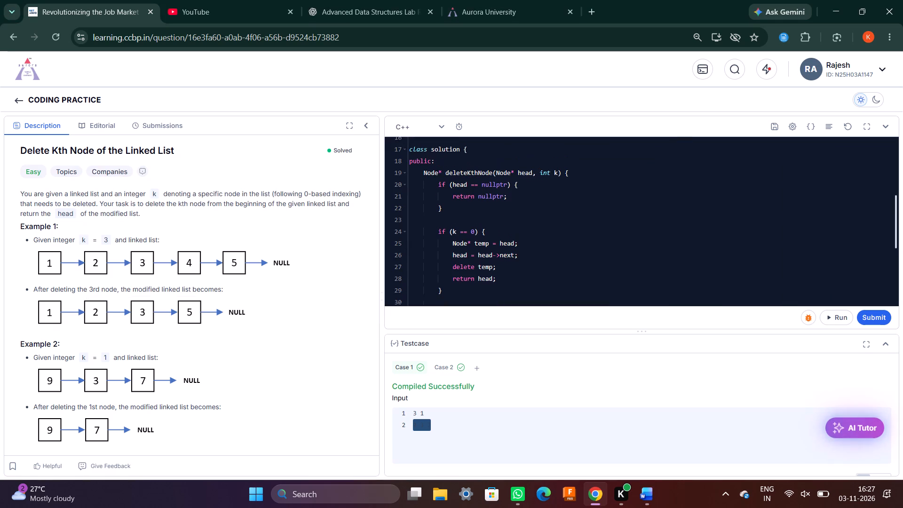
scroll(417, 305, "up", 1)
scroll(449, 417, "down", 7)
left_click_drag(423, 404, 398, 403)
key("ctrl+c")
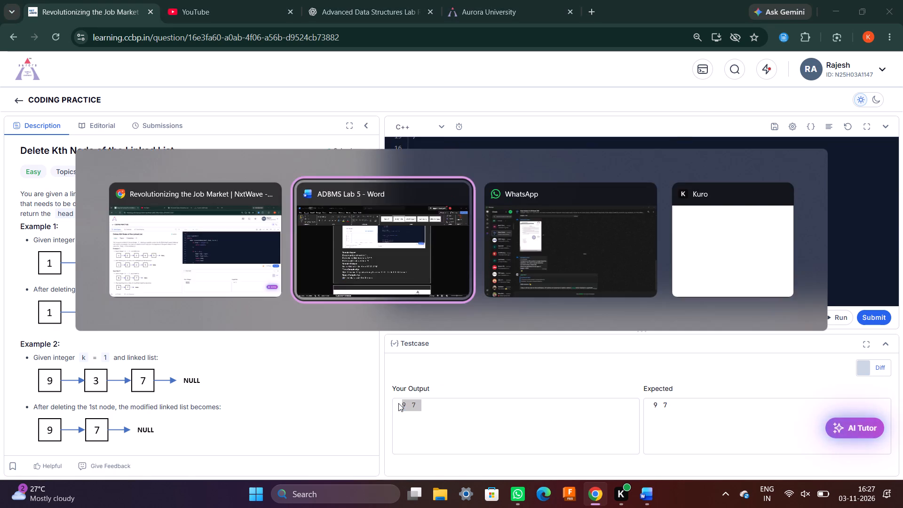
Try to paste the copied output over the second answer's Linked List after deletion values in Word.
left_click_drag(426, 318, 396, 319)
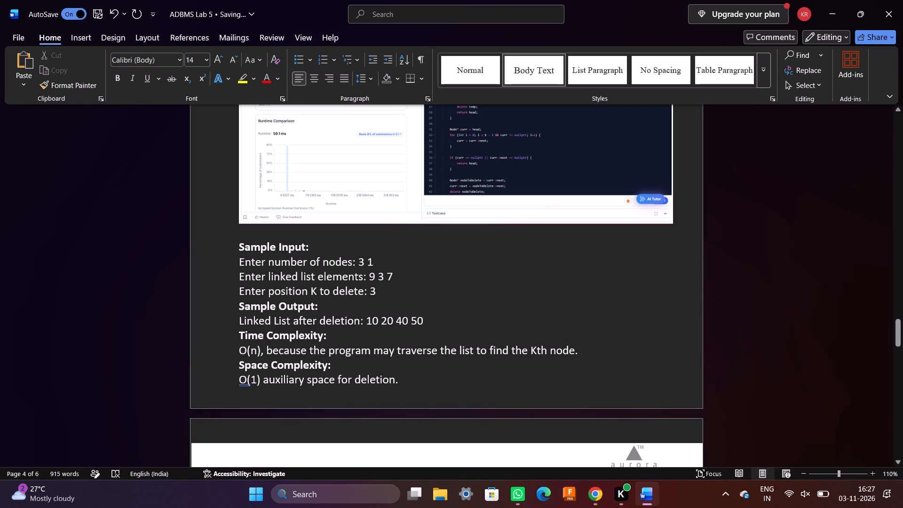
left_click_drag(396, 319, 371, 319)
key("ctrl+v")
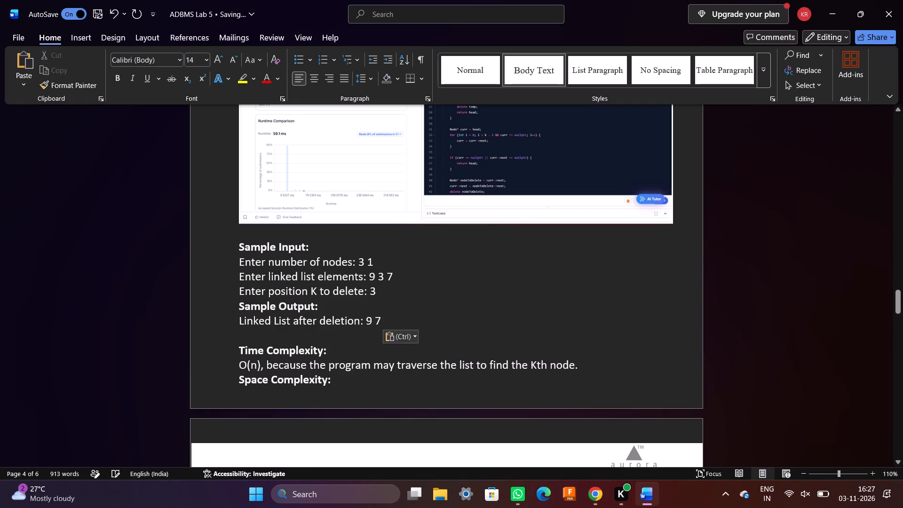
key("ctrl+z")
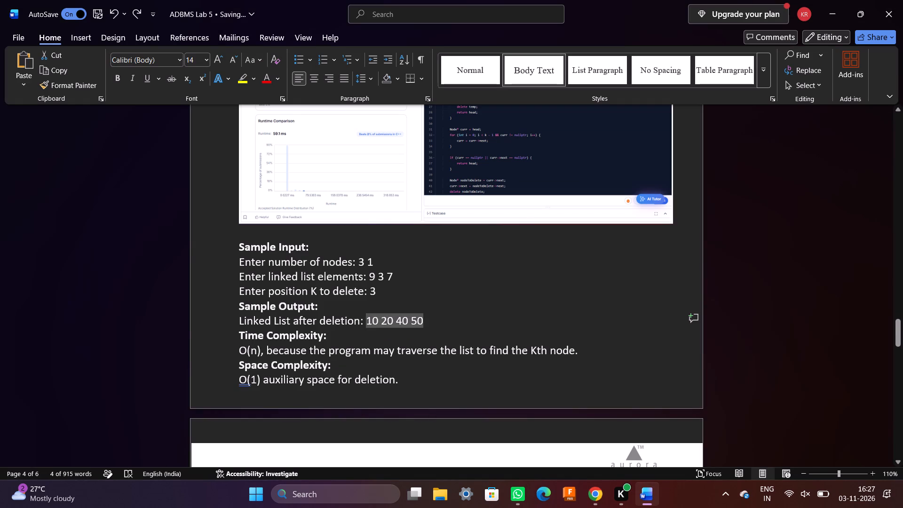
Replace the second answer's Linked List after deletion values with 9 7 and remove the extra blank line below.
scroll(451, 377, "up", 1)
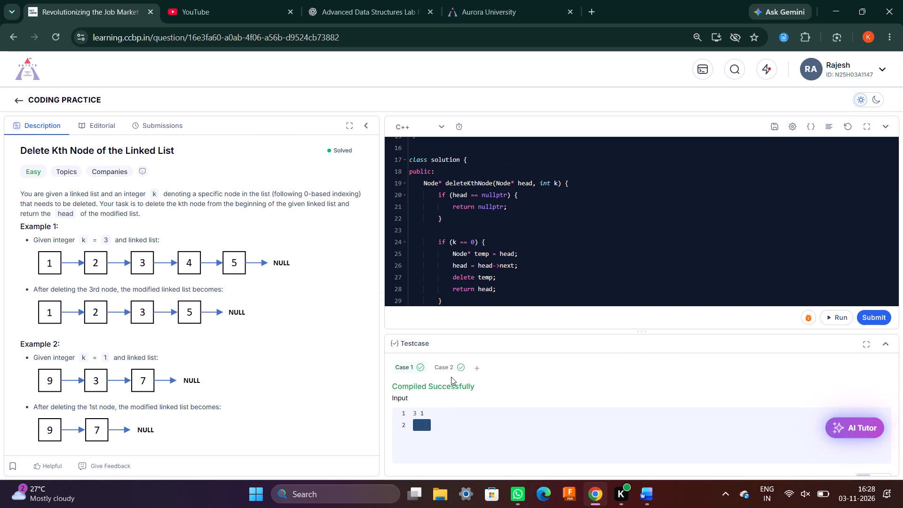
scroll(451, 377, "up", 1)
scroll(451, 377, "down", 2)
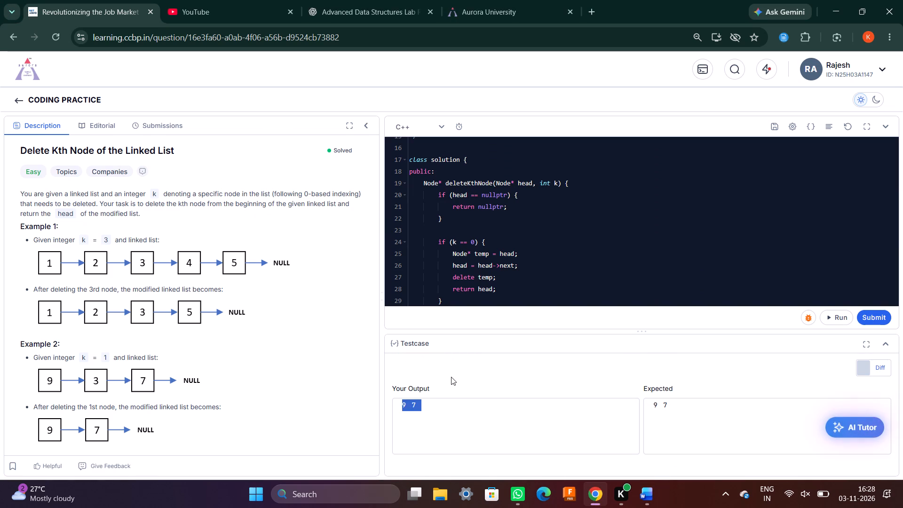
key("BackSpace")
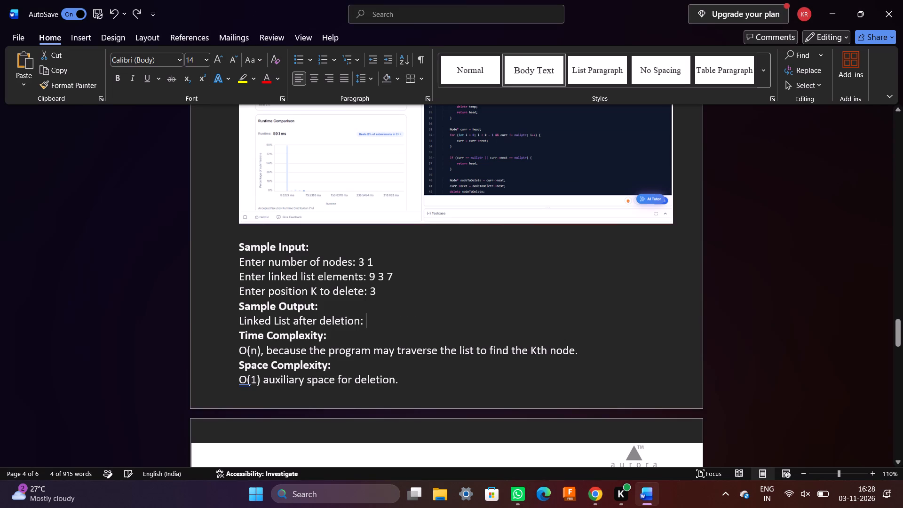
key("ctrl+v")
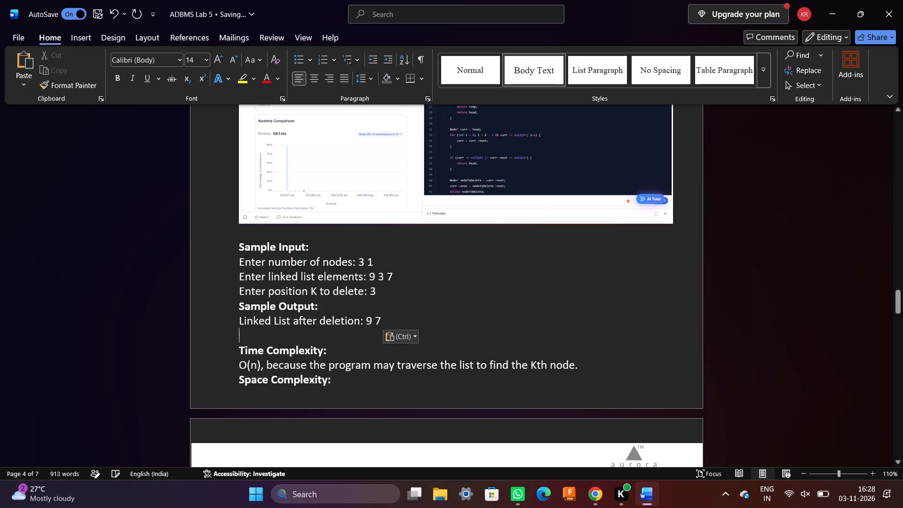
key("BackSpace")
key("BackSpace")
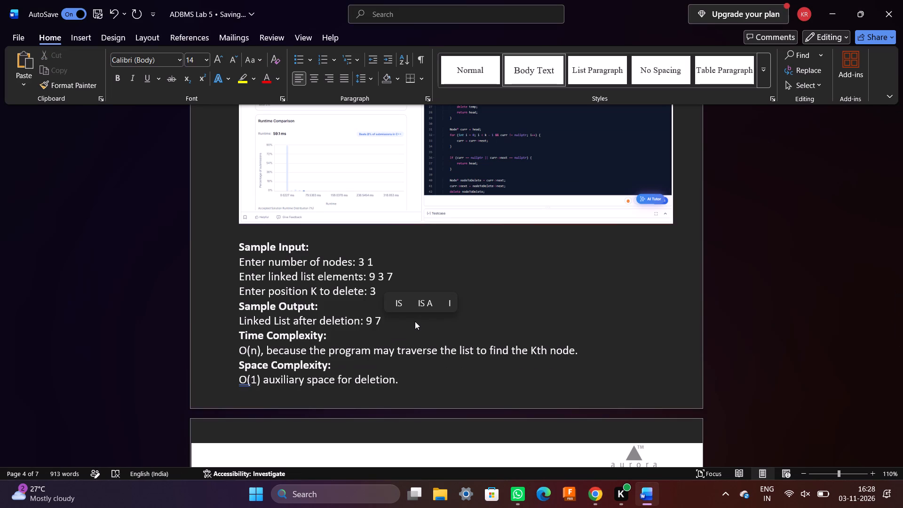
In Chrome, open the Insertion At Kth Position - Linked List problem from the Module II coding practice and run its code.
scroll(415, 321, "up", 1)
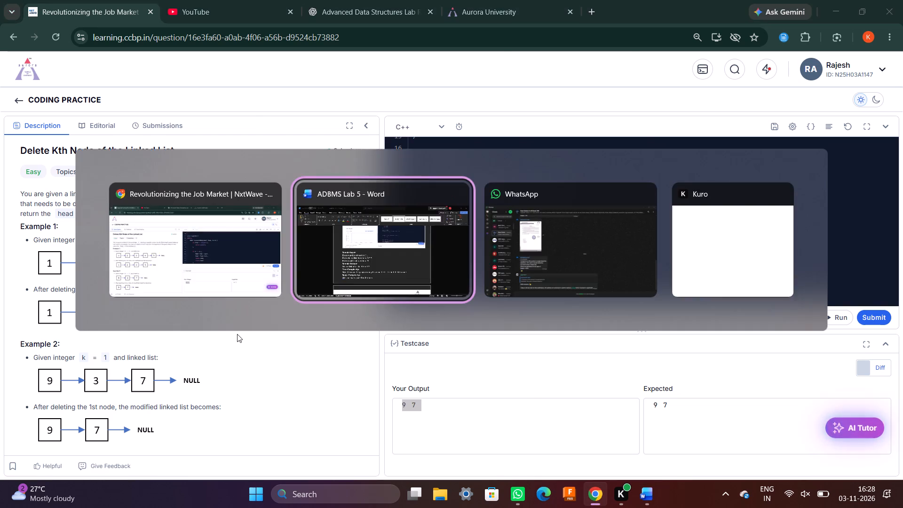
scroll(388, 284, "up", 3)
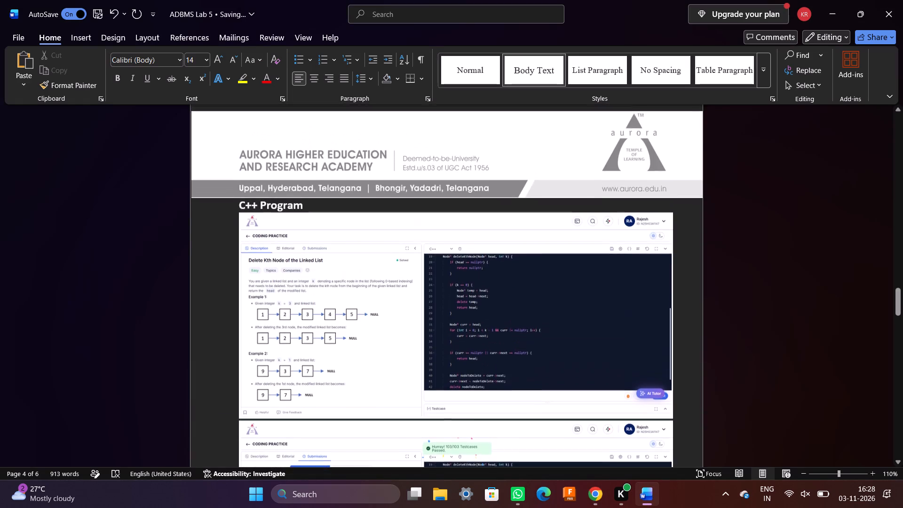
scroll(388, 284, "up", 8)
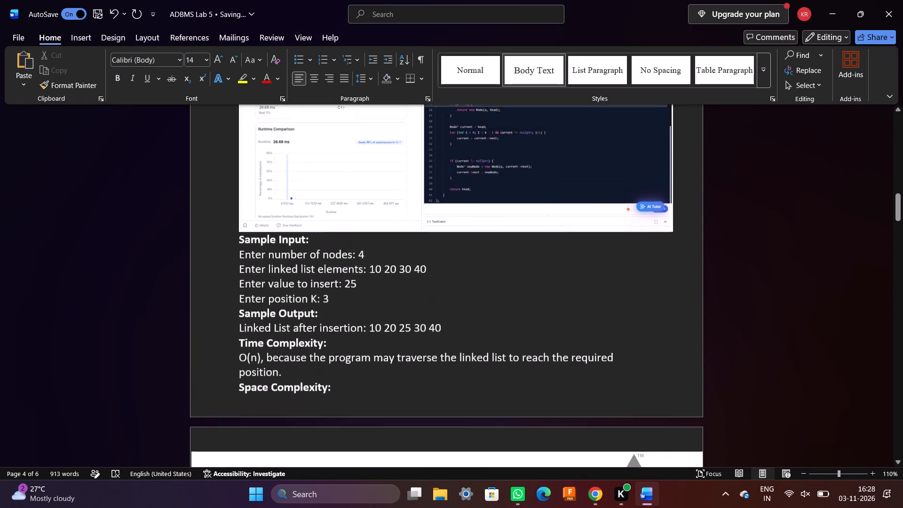
scroll(388, 284, "up", 1)
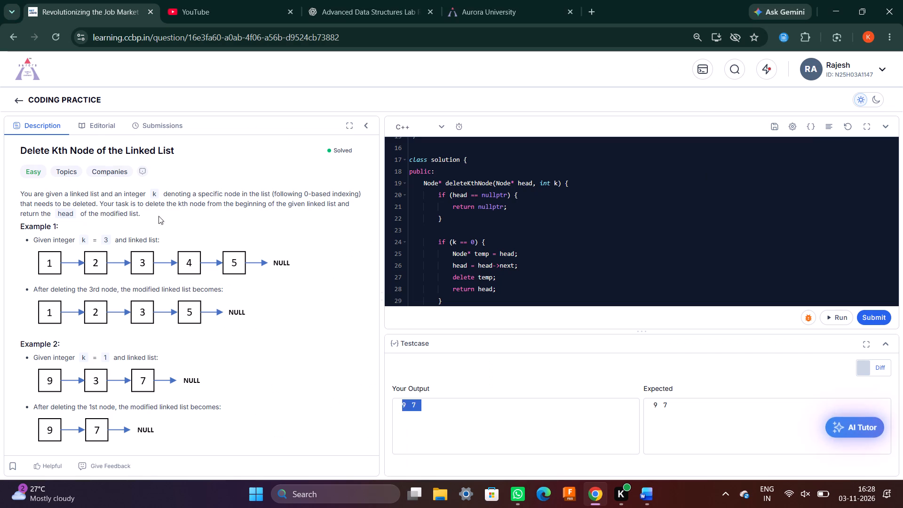
left_click(17, 98)
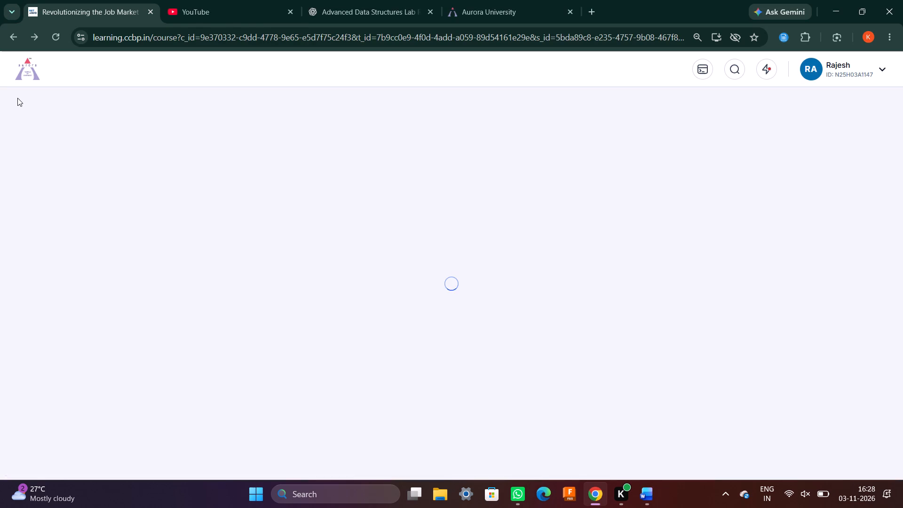
scroll(97, 220, "up", 1)
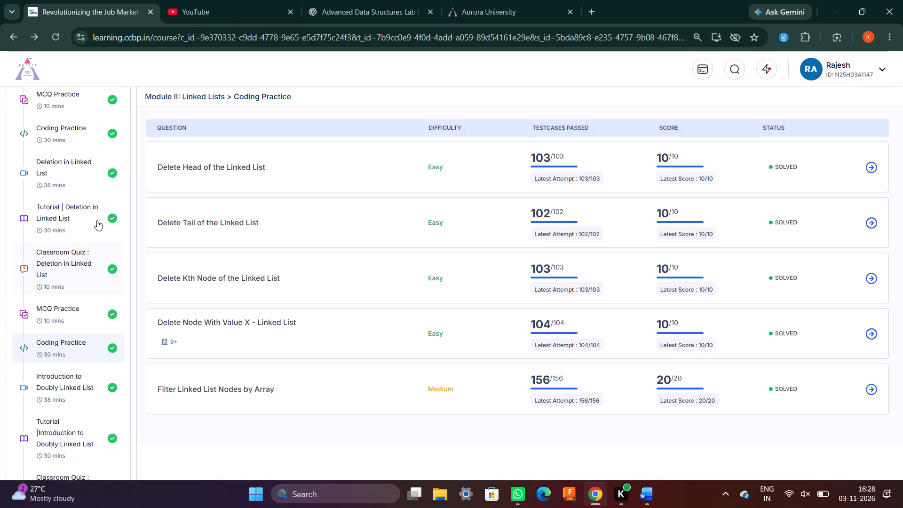
scroll(97, 220, "up", 1)
left_click(83, 194)
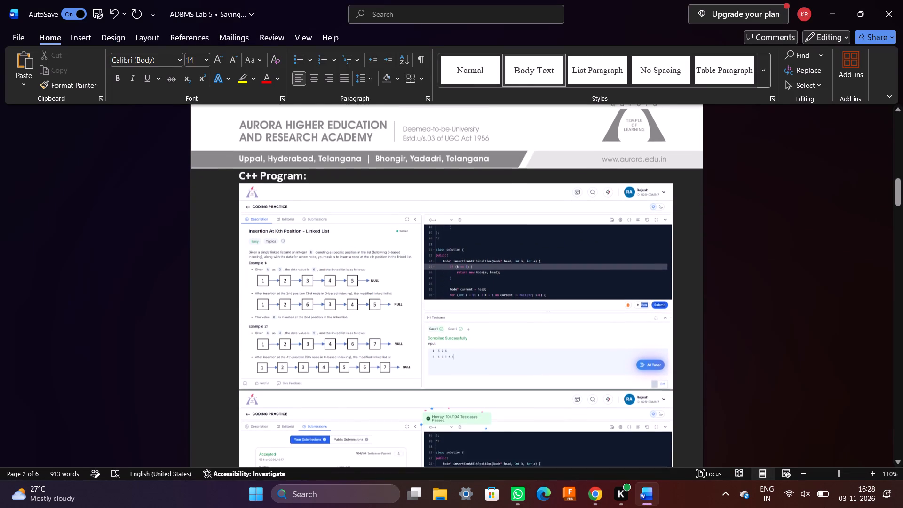
left_click(336, 267)
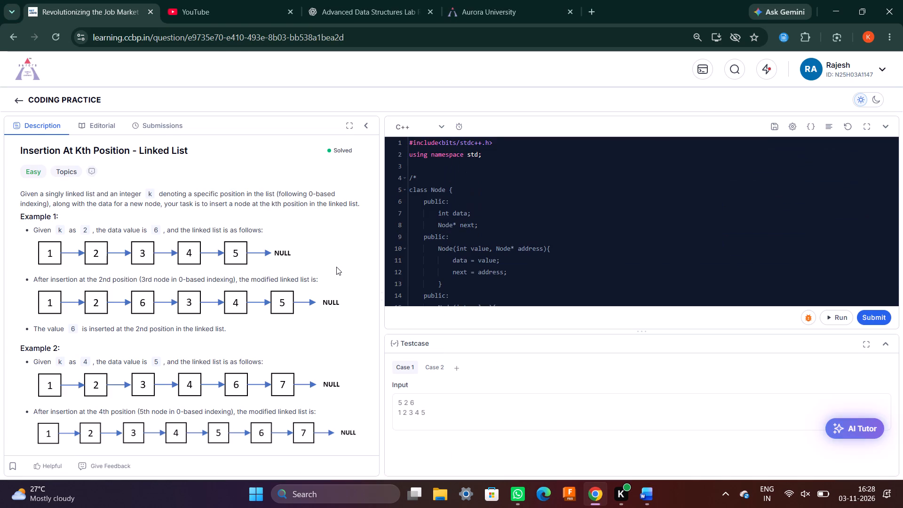
scroll(570, 259, "down", 9)
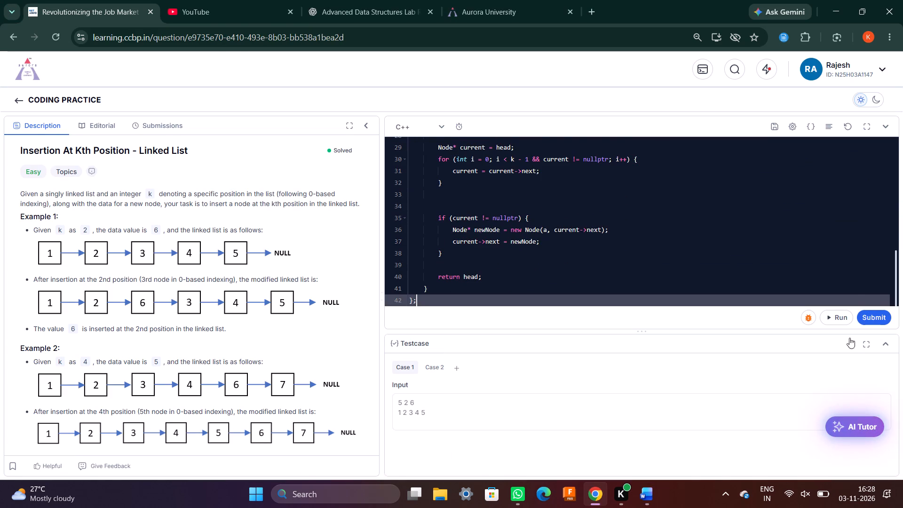
left_click(840, 311)
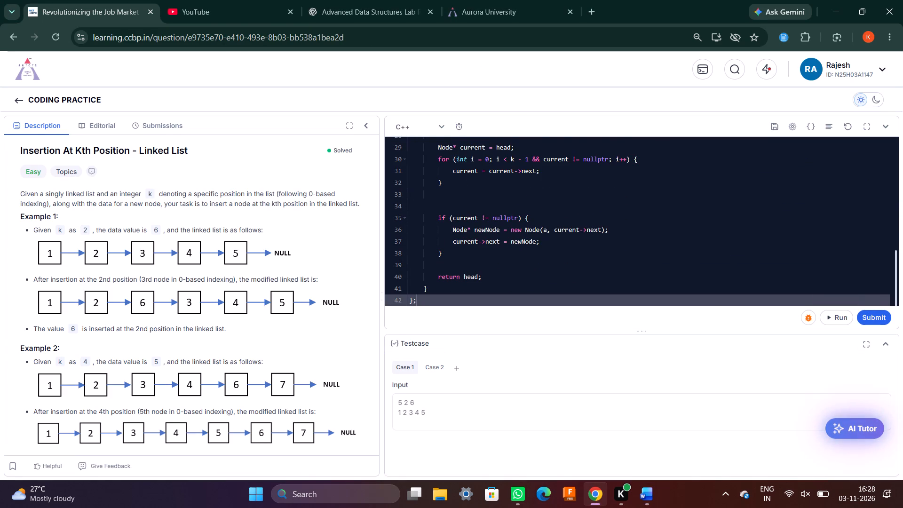
left_click(830, 316)
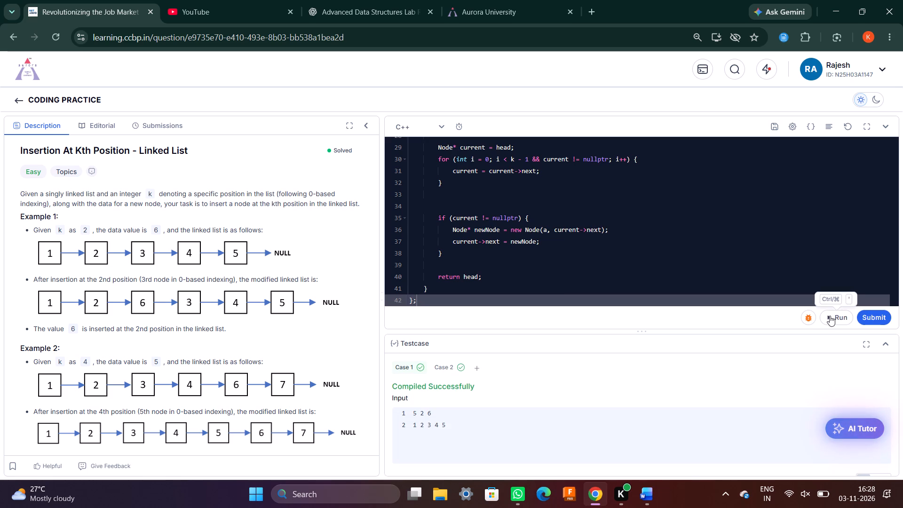
Copy the Insertion At Kth Position test case's first input line, 5 2 6.
left_click_drag(433, 410, 405, 410)
key("ctrl+c")
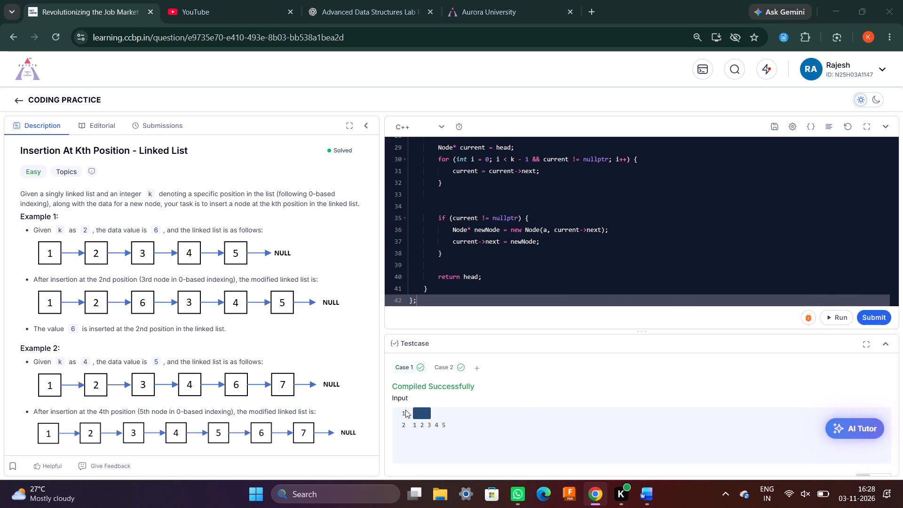
Examine the first answer in Word, from its Sample Input back through the screenshots, algorithm and theory, against the problem in Chrome.
scroll(521, 389, "down", 2)
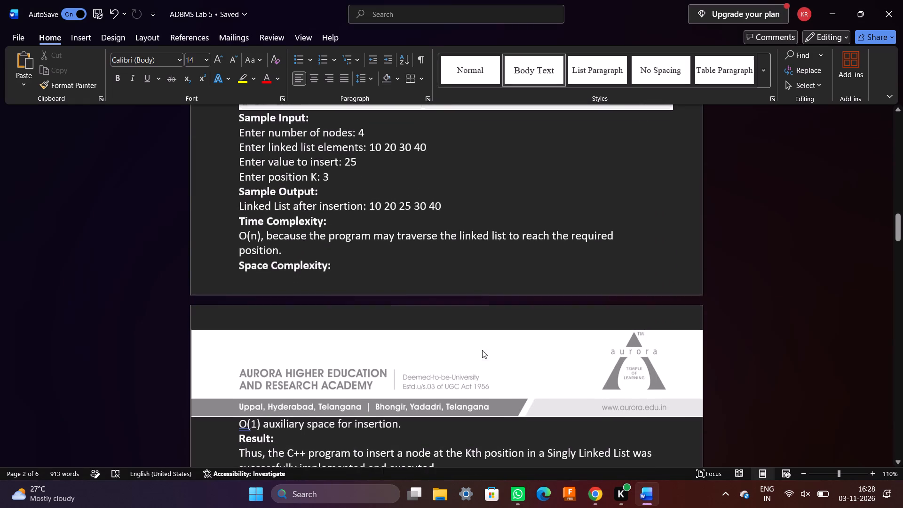
scroll(459, 301, "up", 1)
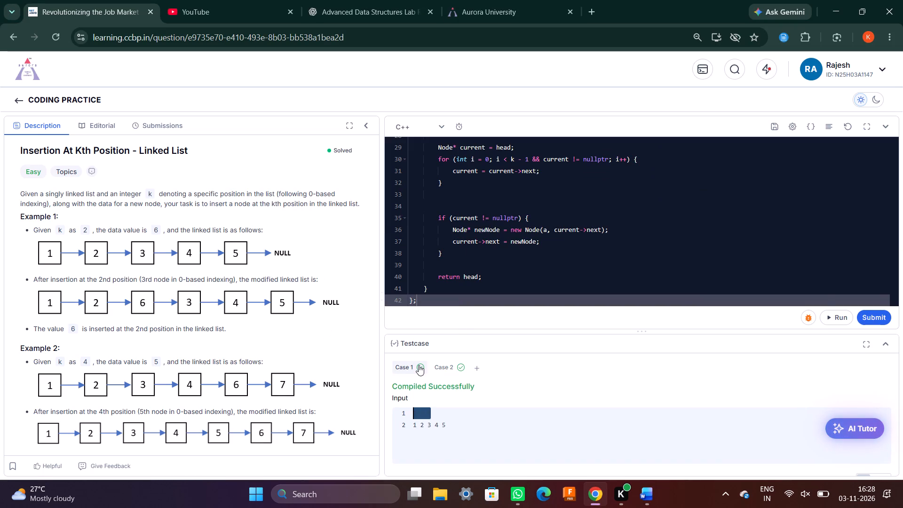
scroll(419, 365, "up", 3)
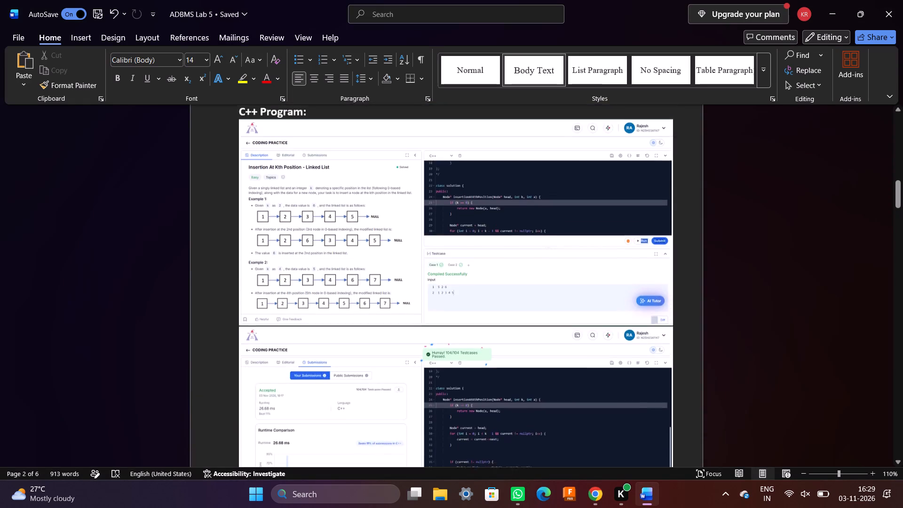
scroll(419, 365, "up", 4)
scroll(419, 365, "down", 1)
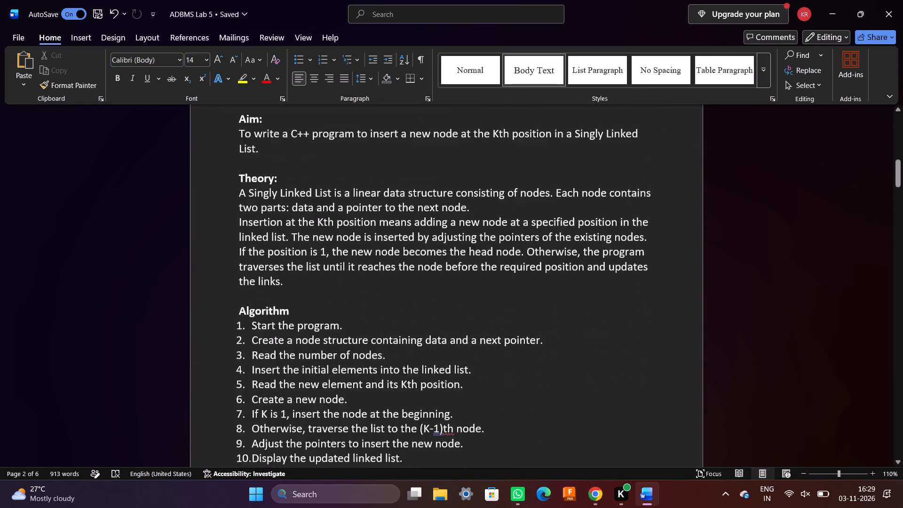
scroll(419, 365, "down", 1)
scroll(419, 365, "up", 5)
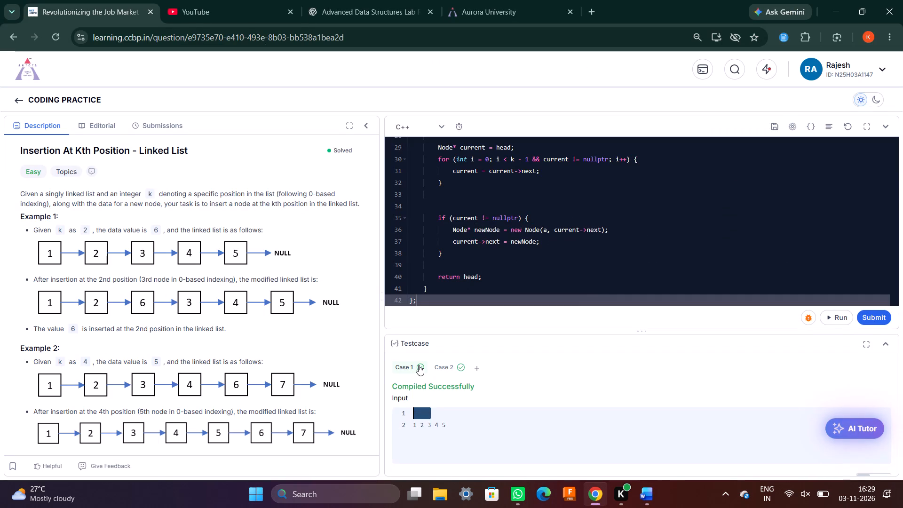
In Chrome, look through the Module II Linked Lists coding practice sets, starting with the introductory set, for the first answer's problem.
scroll(419, 365, "right", 8)
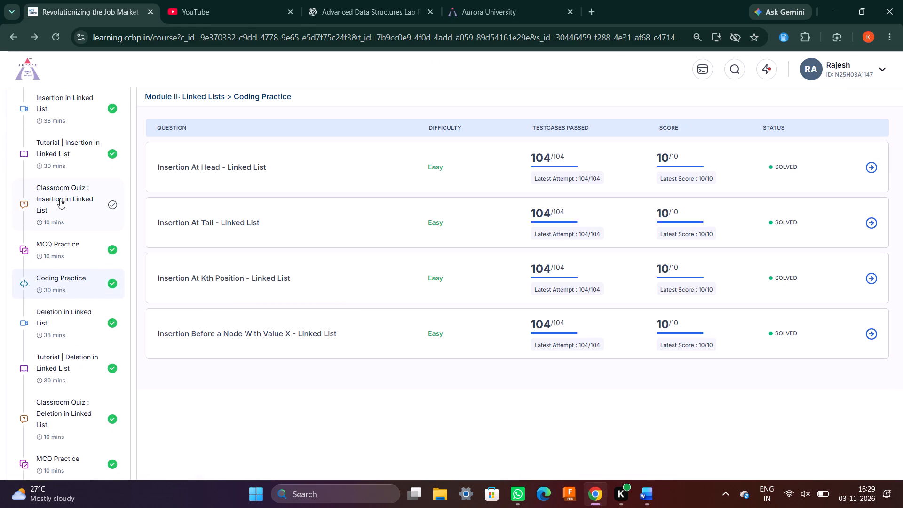
scroll(60, 198, "up", 3)
left_click(65, 174)
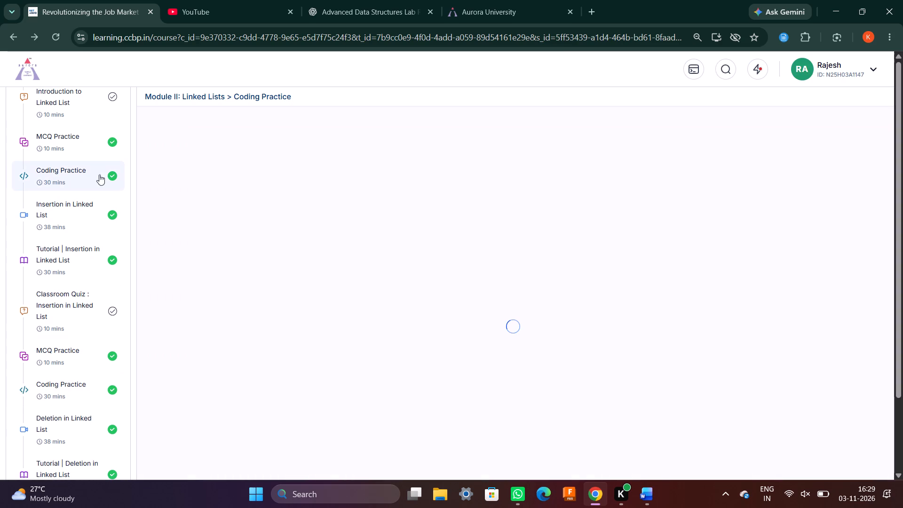
scroll(87, 239, "up", 1)
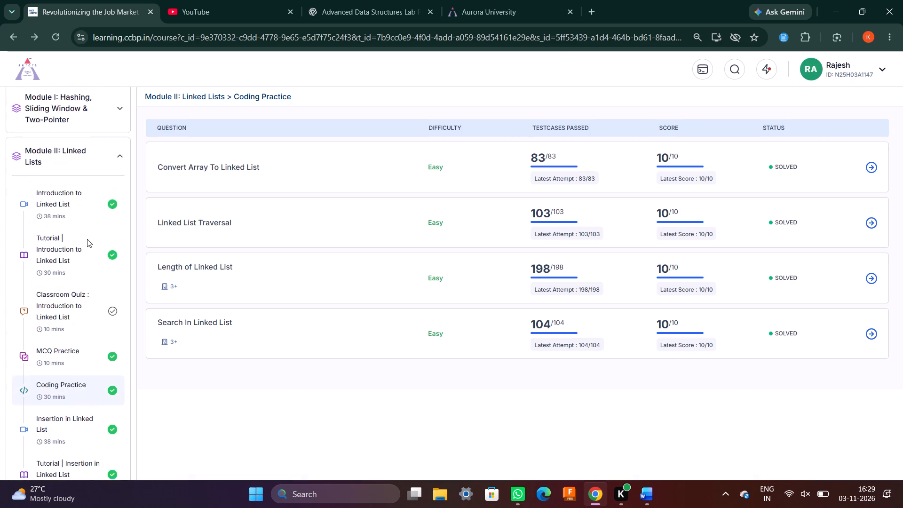
scroll(87, 239, "up", 1)
scroll(87, 239, "down", 2)
left_click(63, 281)
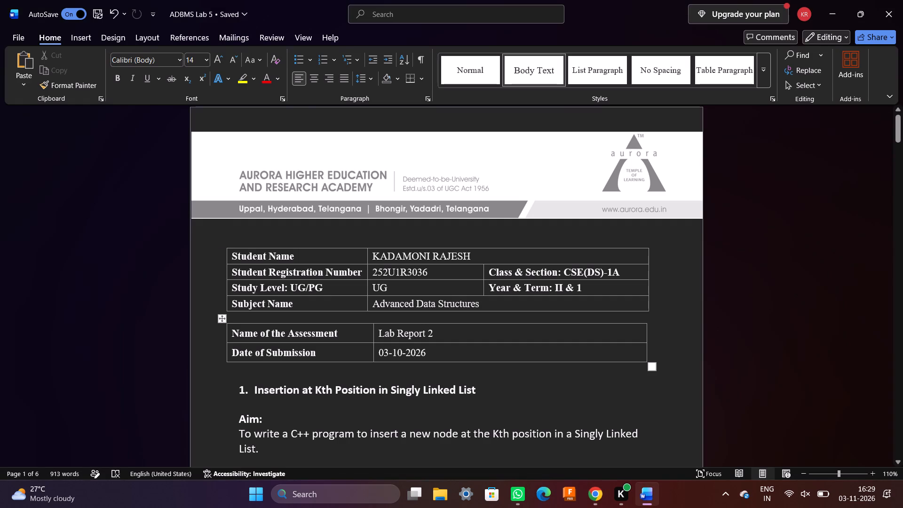
In Chrome, look through the Module II coding practice sets on linked-list deletion and introductory doubly linked lists, ending back on the deletion set.
scroll(339, 392, "down", 2)
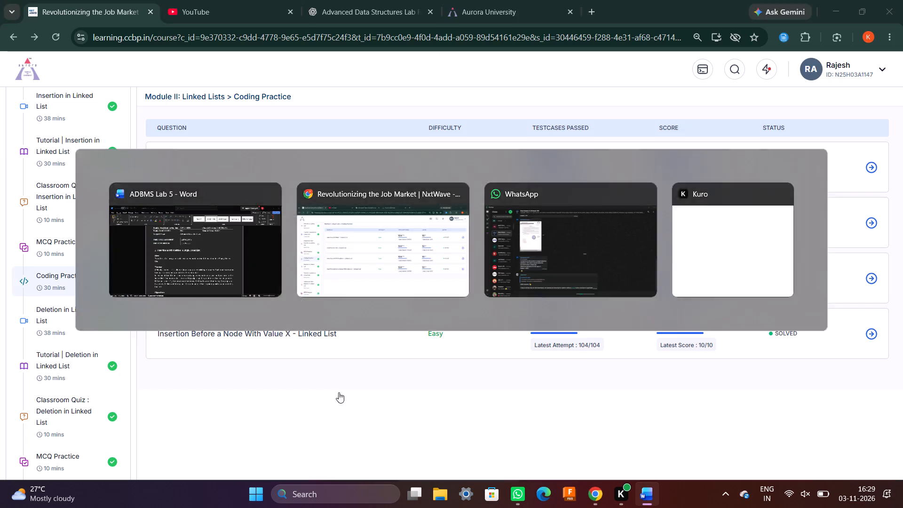
scroll(37, 395, "down", 1)
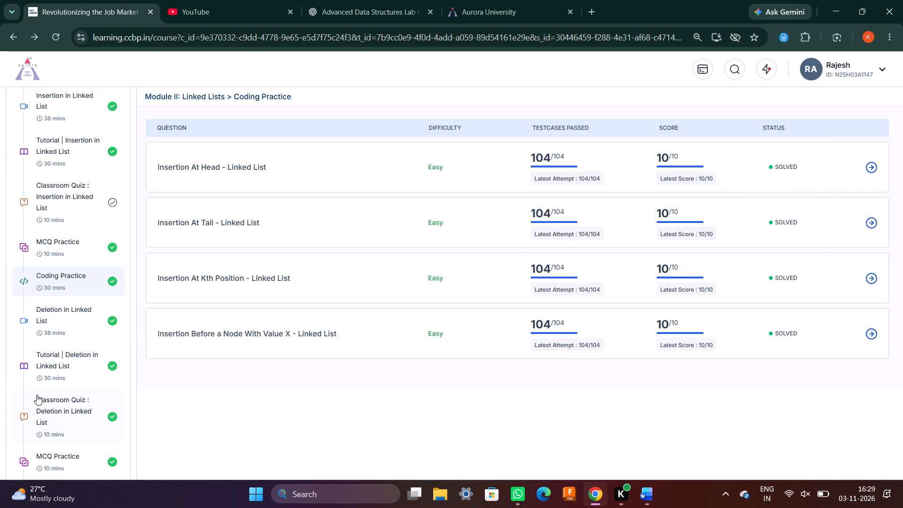
scroll(37, 395, "down", 1)
left_click(37, 395)
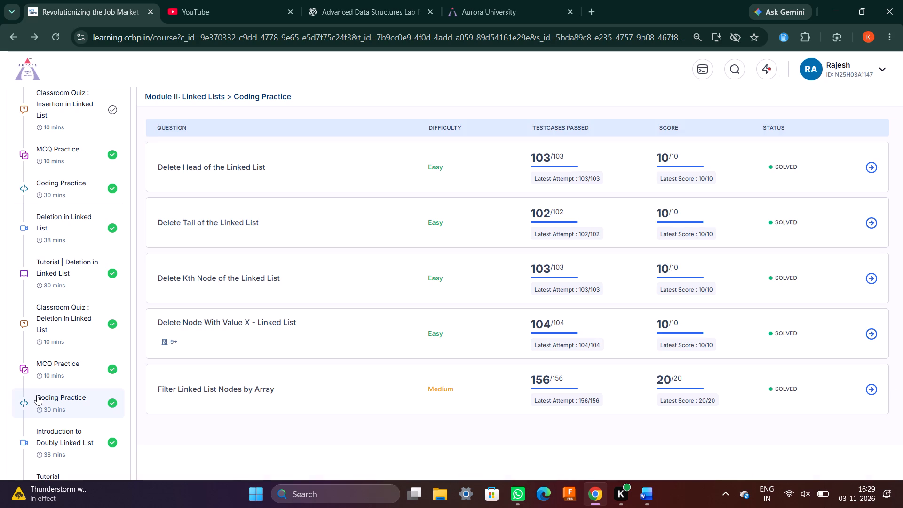
scroll(39, 358, "down", 2)
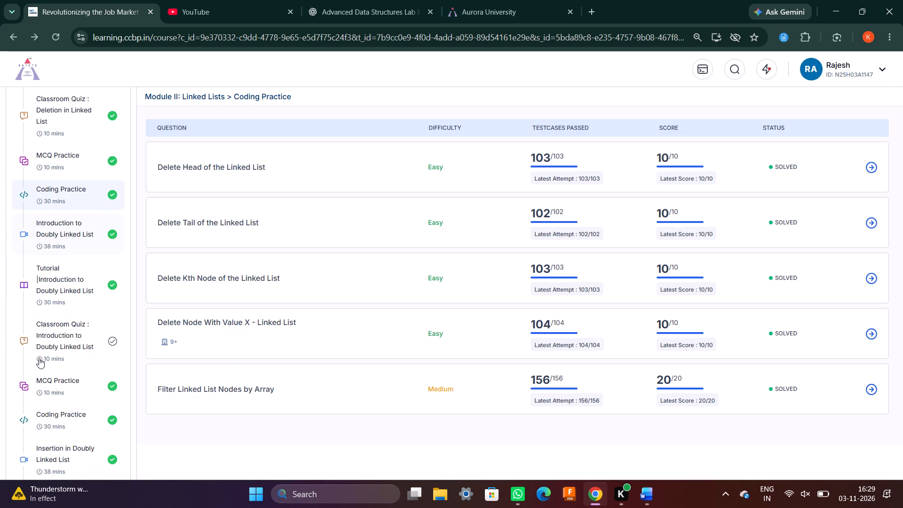
scroll(39, 358, "down", 1)
left_click(44, 375)
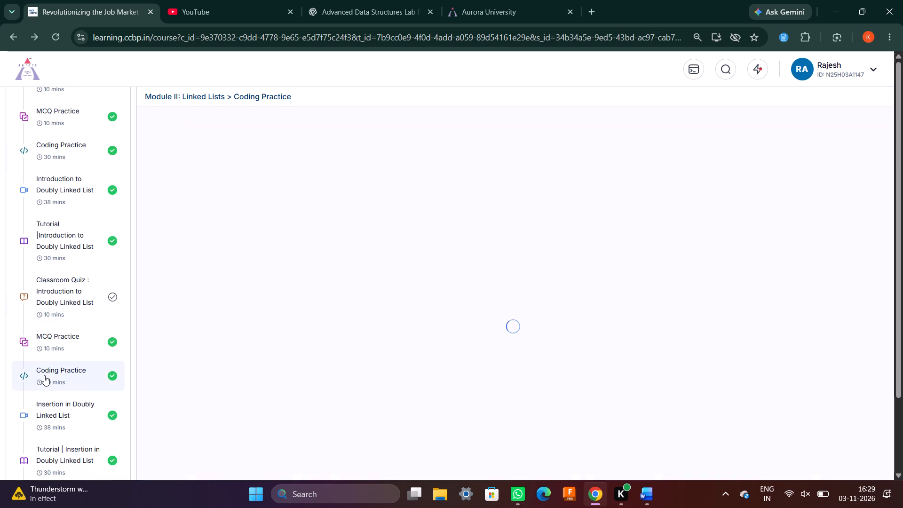
scroll(44, 375, "up", 1)
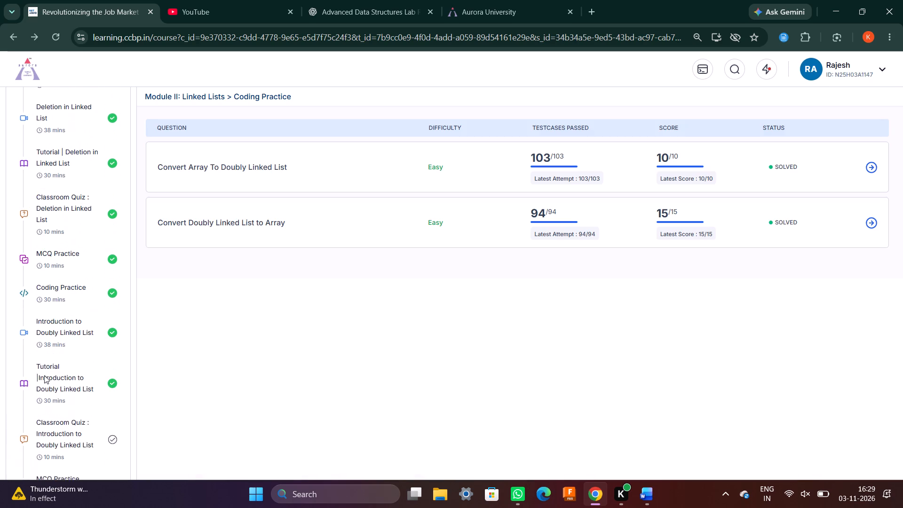
scroll(44, 375, "up", 1)
left_click(54, 310)
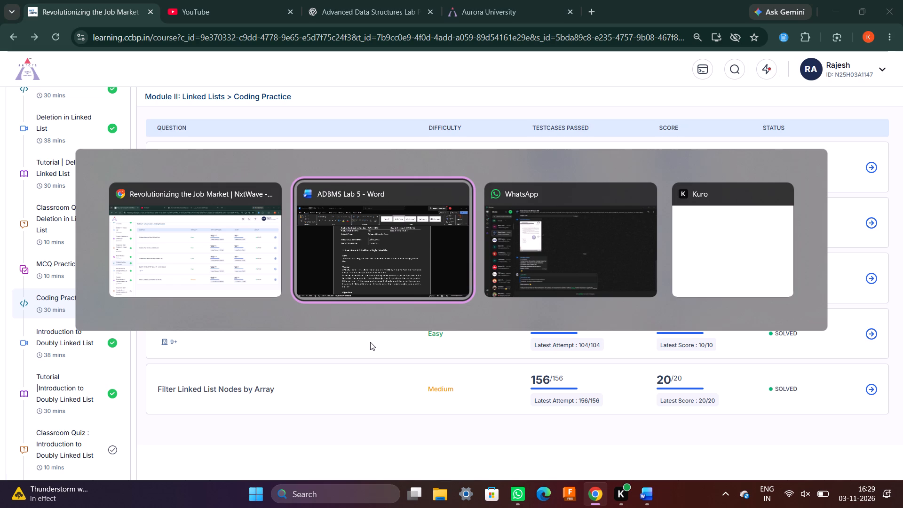
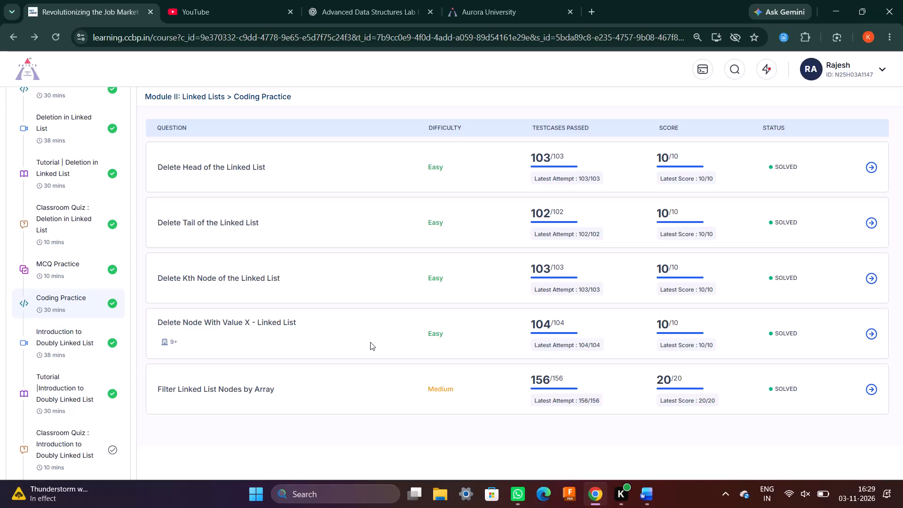
Return to the Module II coding practice set for Insertion in Linked List and open one of its problems.
scroll(32, 268, "up", 4)
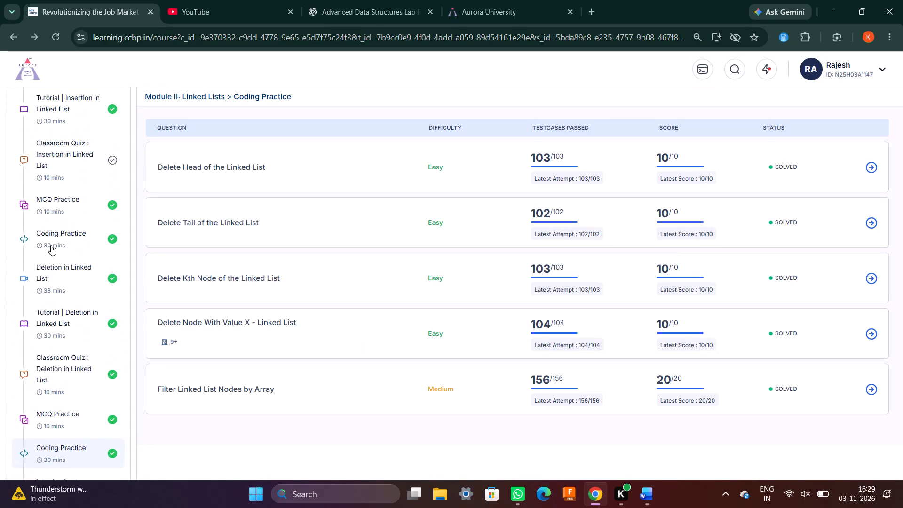
left_click(59, 234)
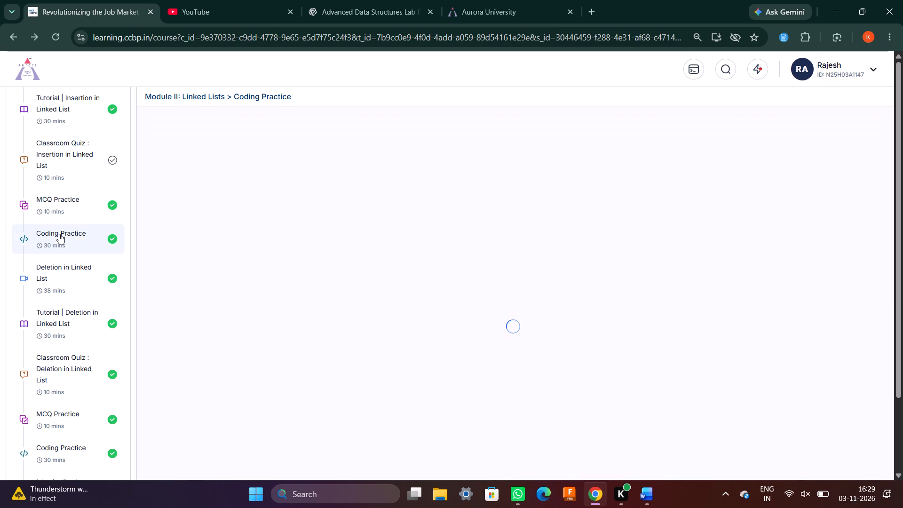
left_click(218, 266)
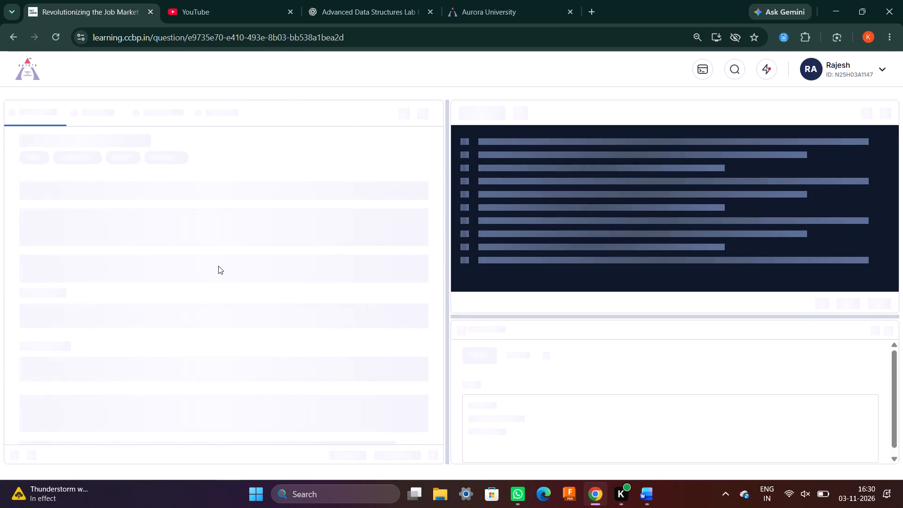
Examine the Insertion At Kth Position problem's examples, constraints and formats in Chrome, and check them against the first answer in Word.
scroll(487, 242, "down", 1)
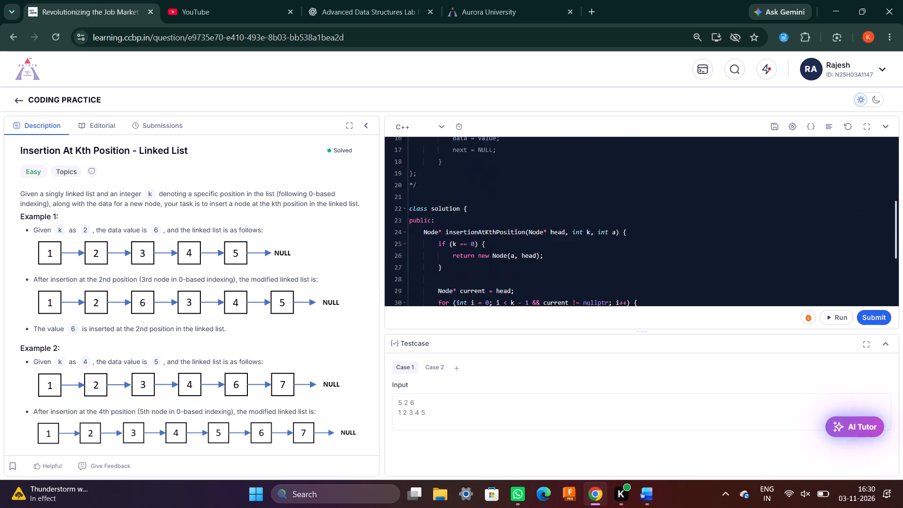
scroll(487, 242, "down", 1)
scroll(224, 298, "down", 2)
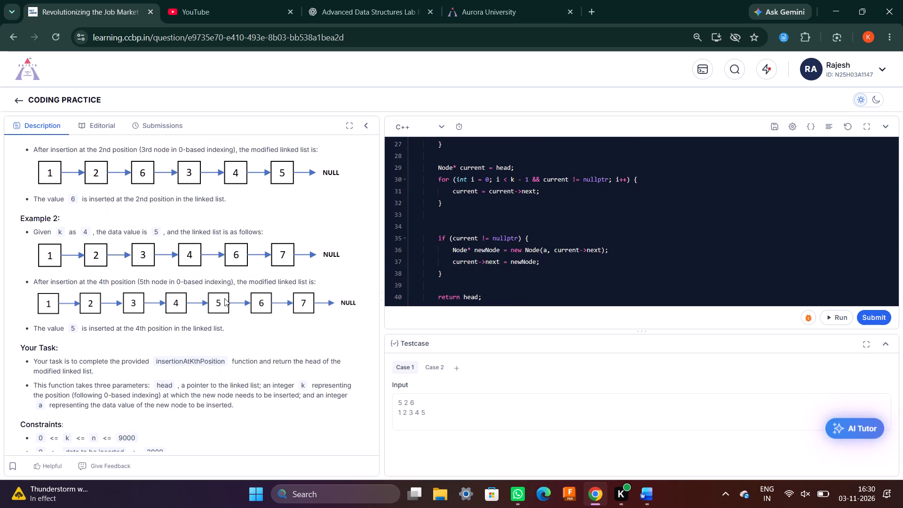
scroll(224, 298, "down", 4)
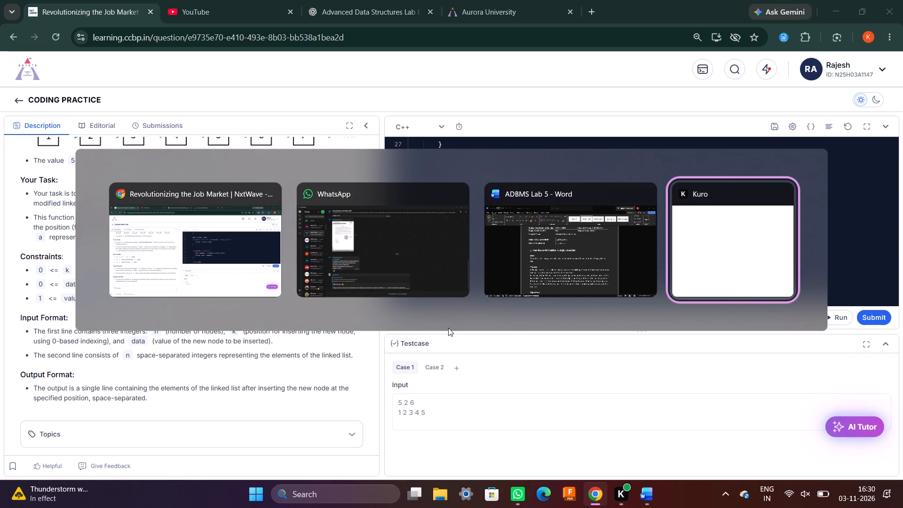
scroll(448, 328, "down", 2)
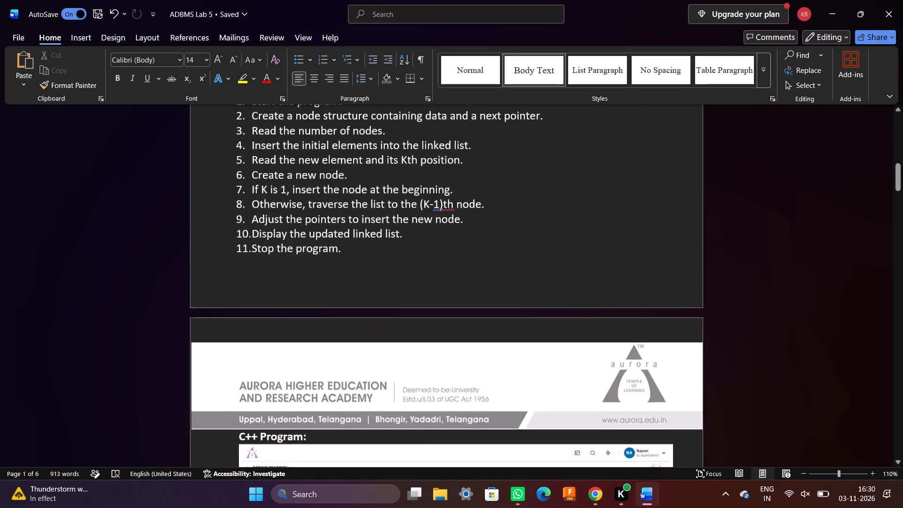
scroll(448, 328, "down", 3)
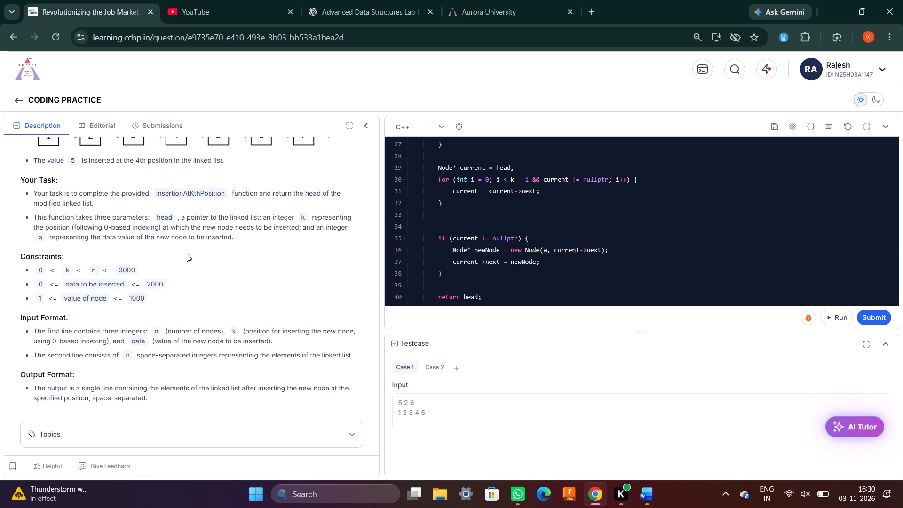
scroll(187, 254, "up", 5)
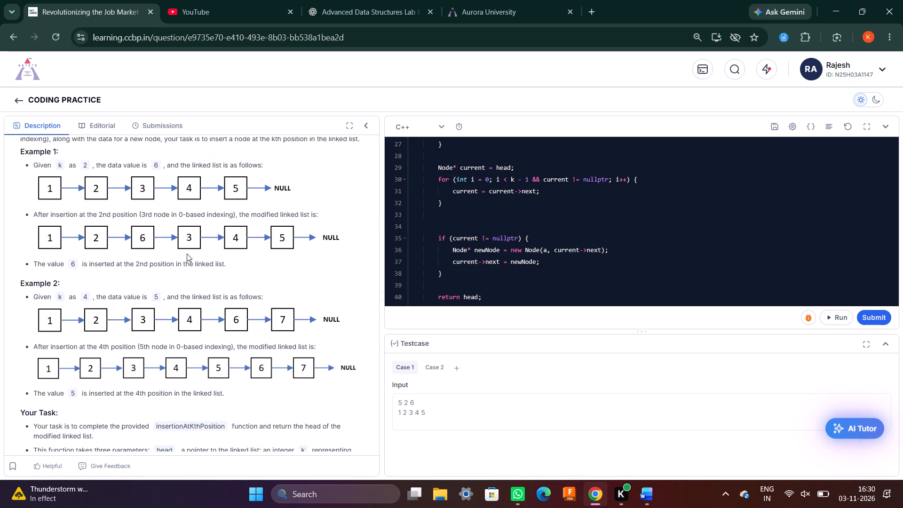
scroll(187, 254, "up", 3)
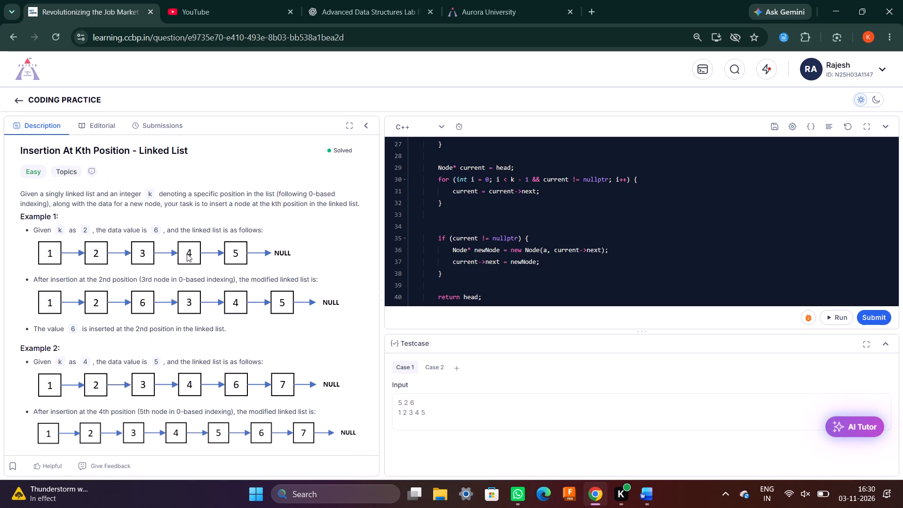
scroll(187, 254, "down", 1)
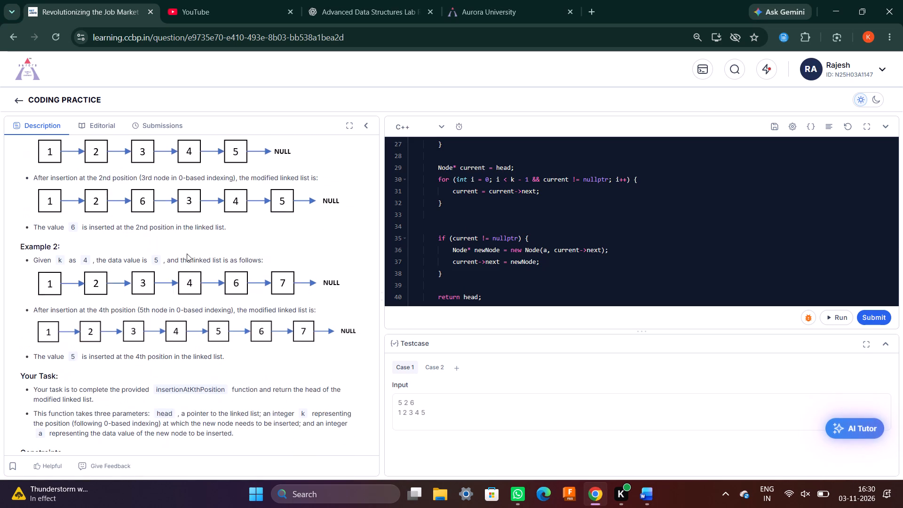
scroll(187, 254, "down", 1)
scroll(187, 254, "up", 2)
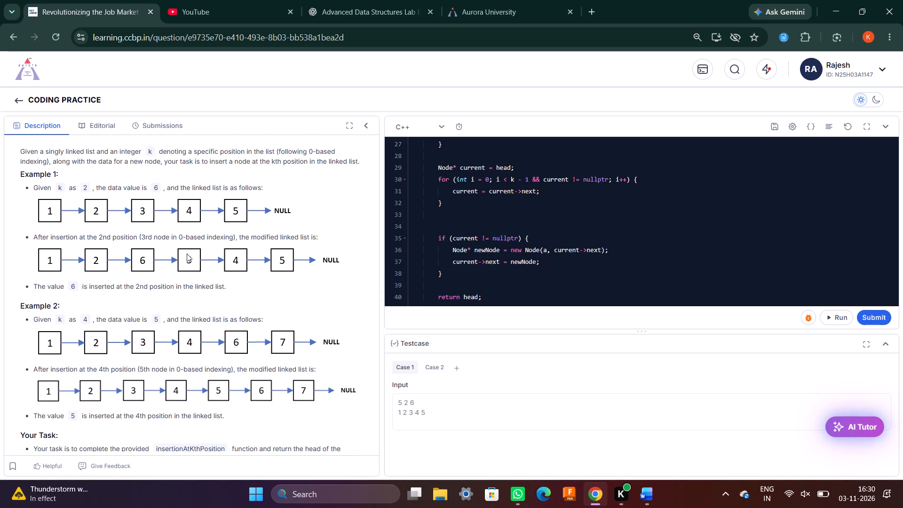
scroll(187, 254, "up", 1)
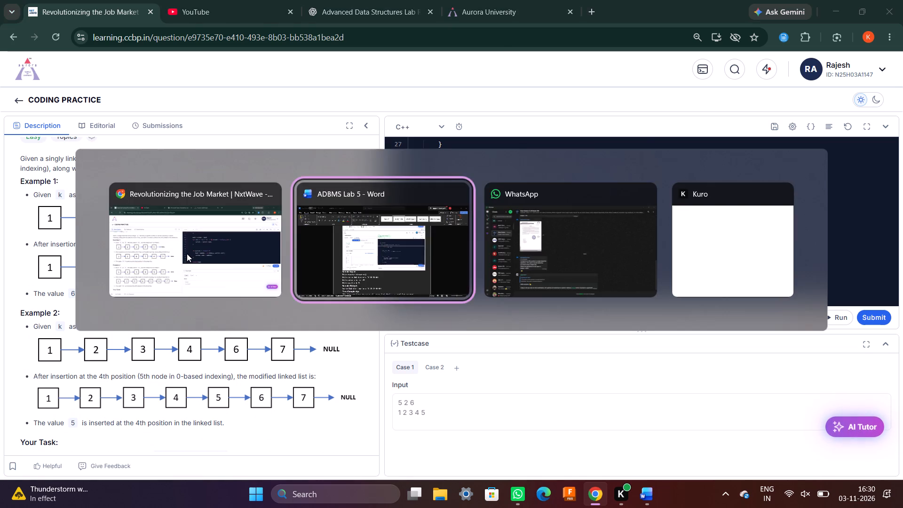
In Word, update the first answer's Sample Input to 5 nodes, linked list elements 2 3 4 5 and position K 4, consulting Chrome.
left_click(364, 361)
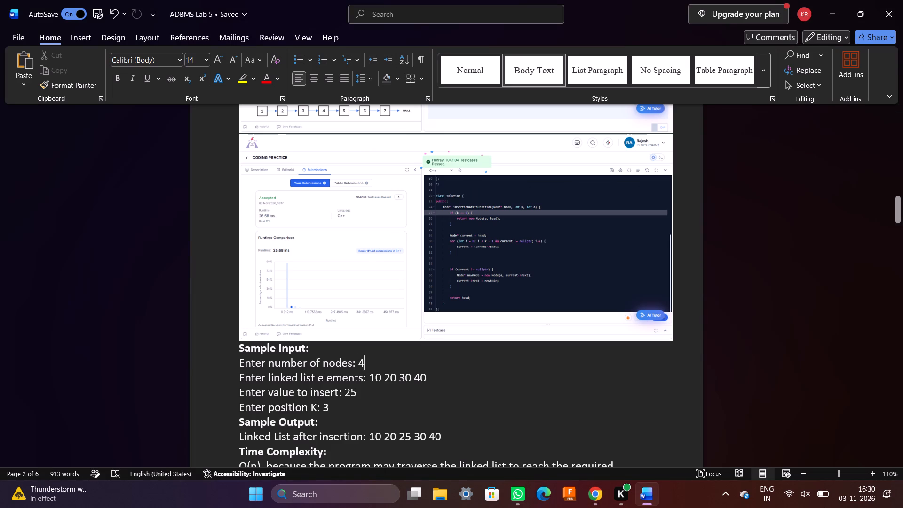
key("BackSpace")
key("5")
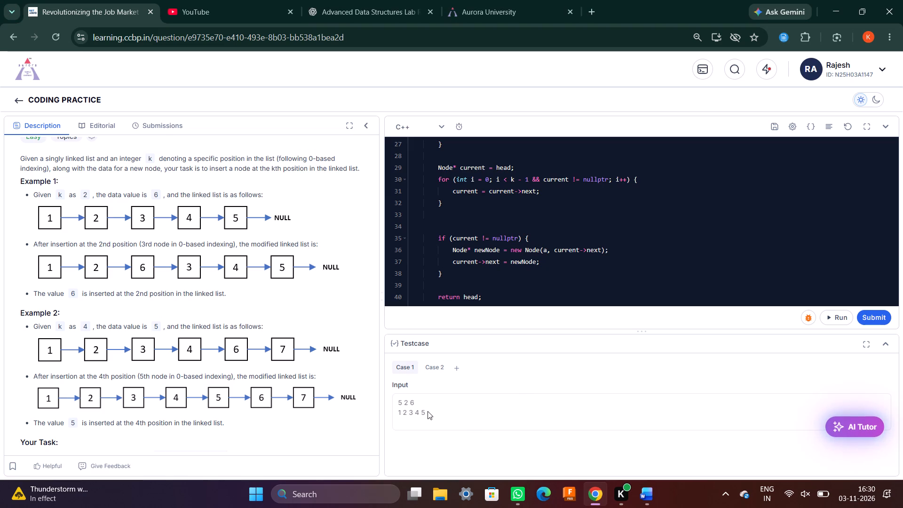
left_click_drag(428, 411, 402, 412)
key("ctrl+c")
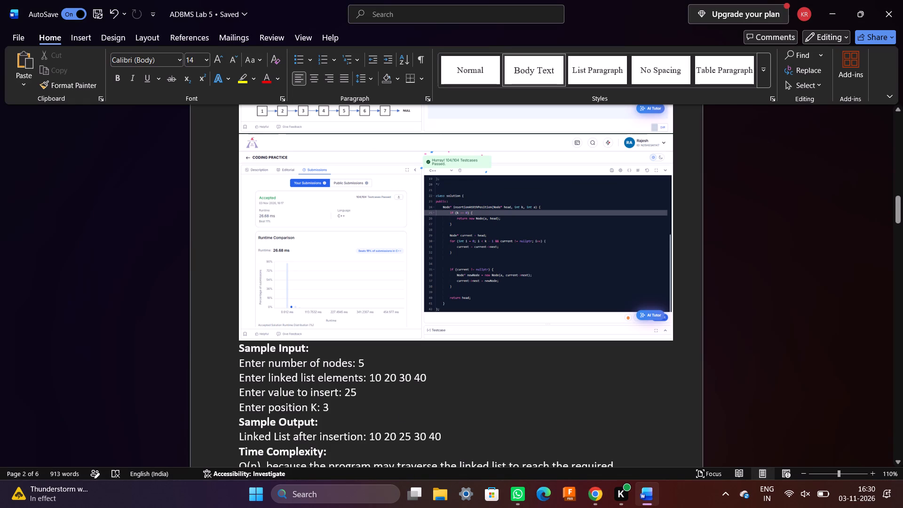
left_click_drag(371, 377, 431, 377)
key("ctrl+v")
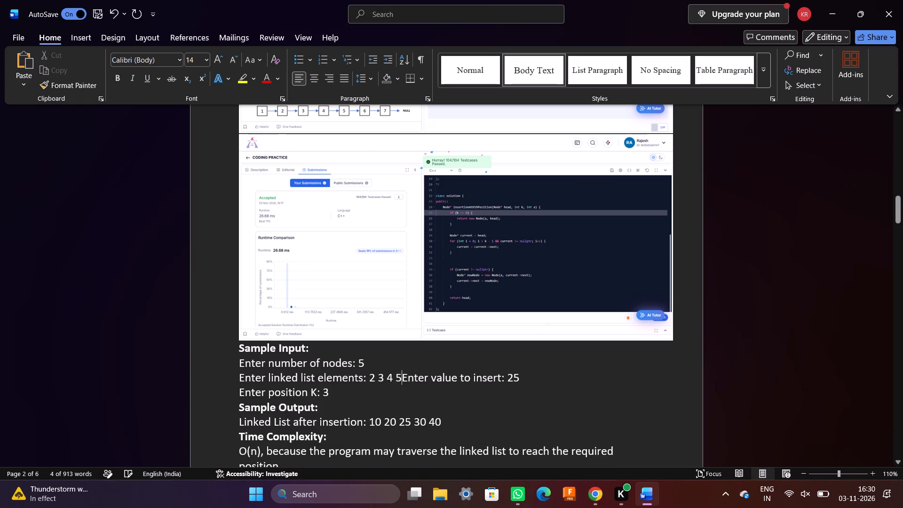
key("Return")
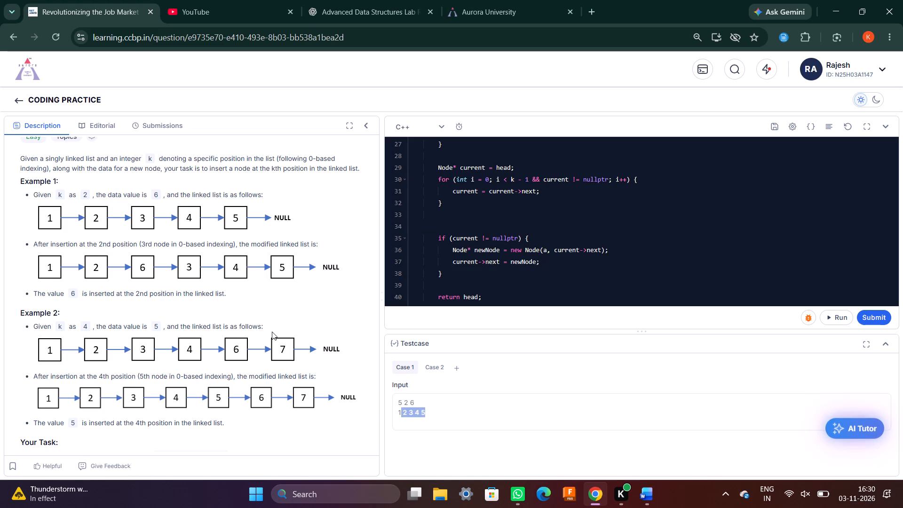
scroll(272, 332, "down", 2)
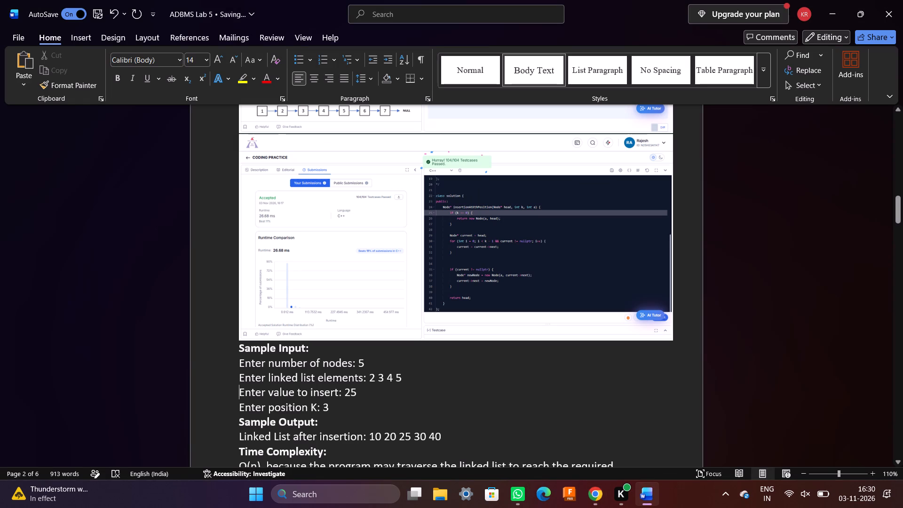
left_click(330, 409)
key("BackSpace")
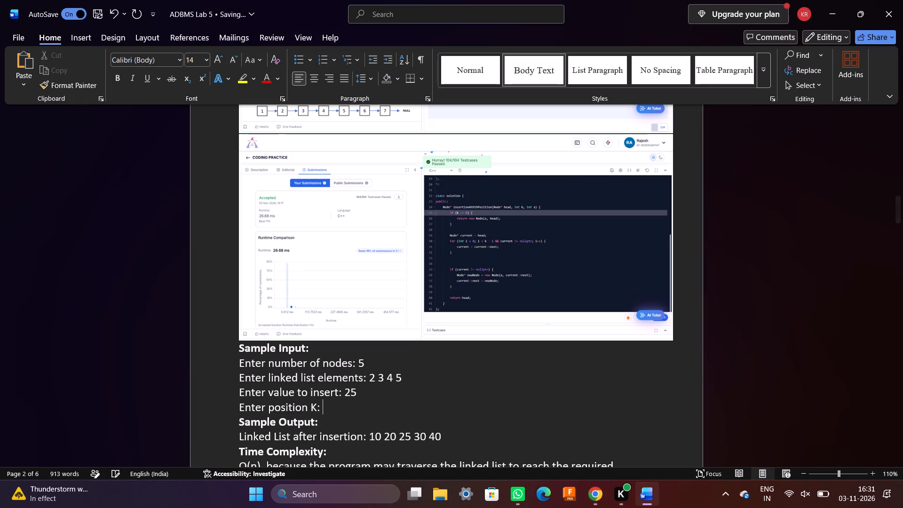
key("4")
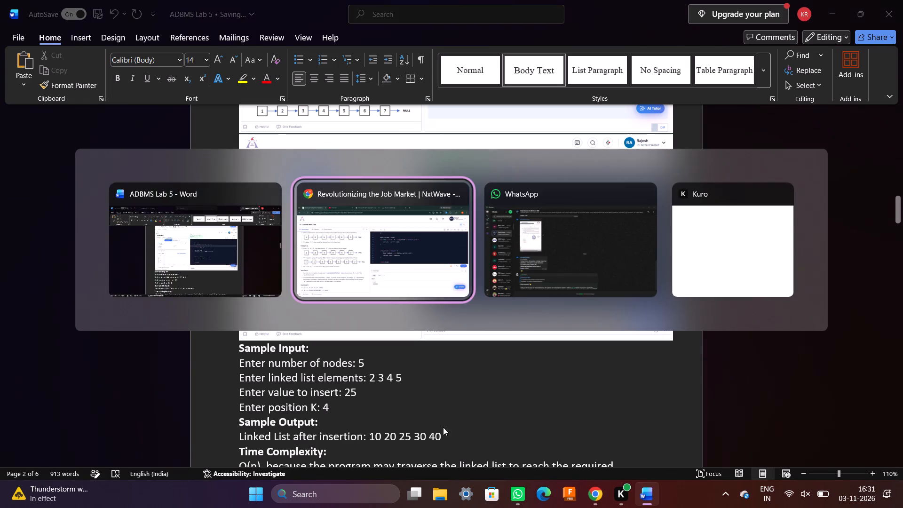
Run the code in Chrome and replace the first answer's Sample Output list in Word with the copied output 1 2 6 3 4 5.
scroll(443, 427, "down", 6)
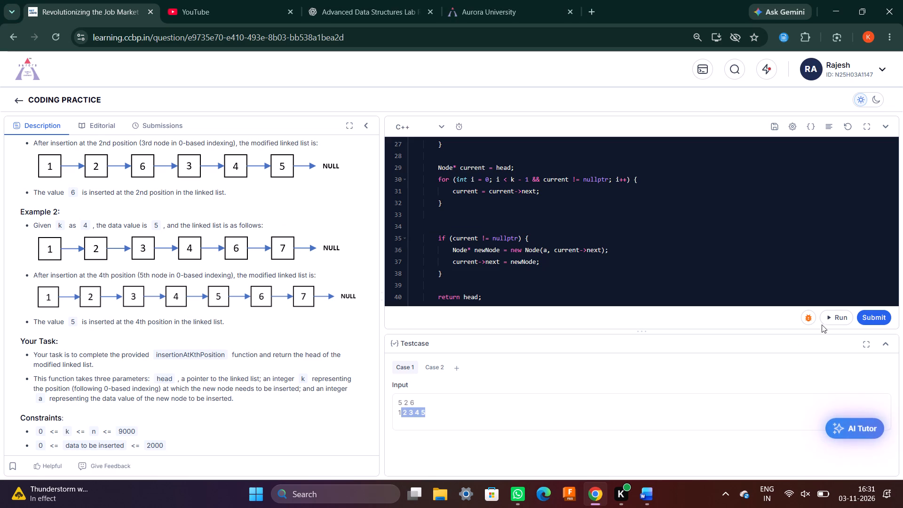
left_click(842, 316)
scroll(602, 437, "down", 4)
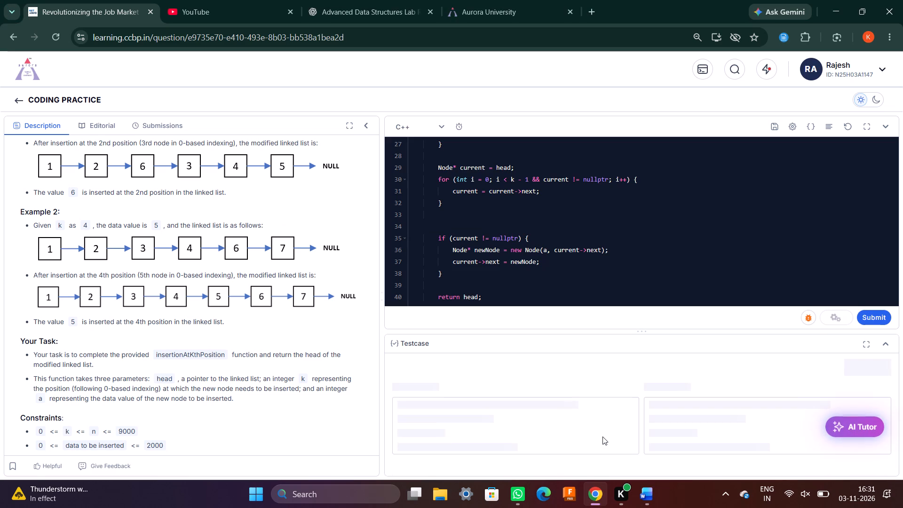
scroll(602, 437, "down", 8)
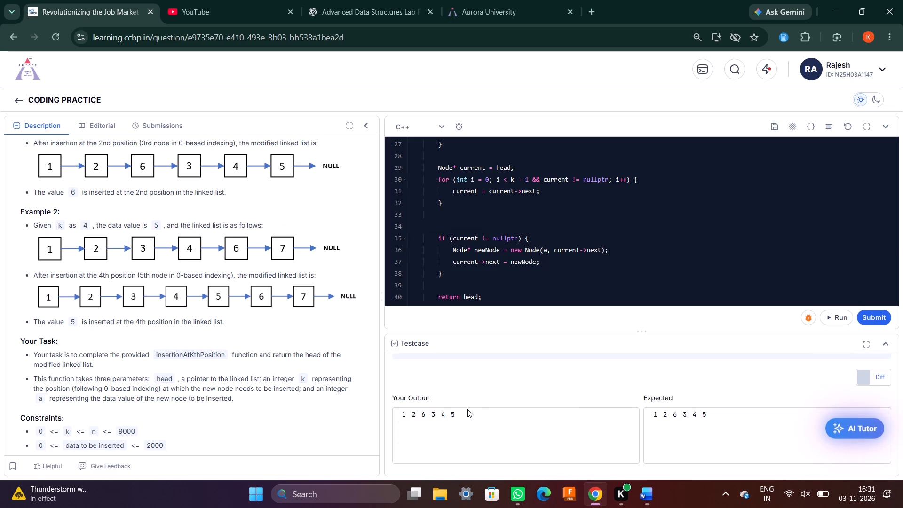
left_click_drag(466, 412, 393, 413)
key("ctrl+c")
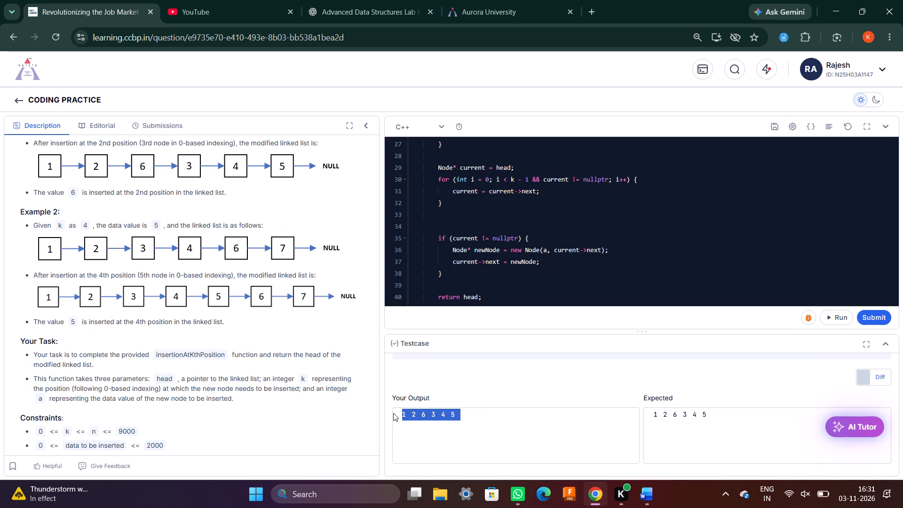
left_click_drag(445, 440, 444, 439)
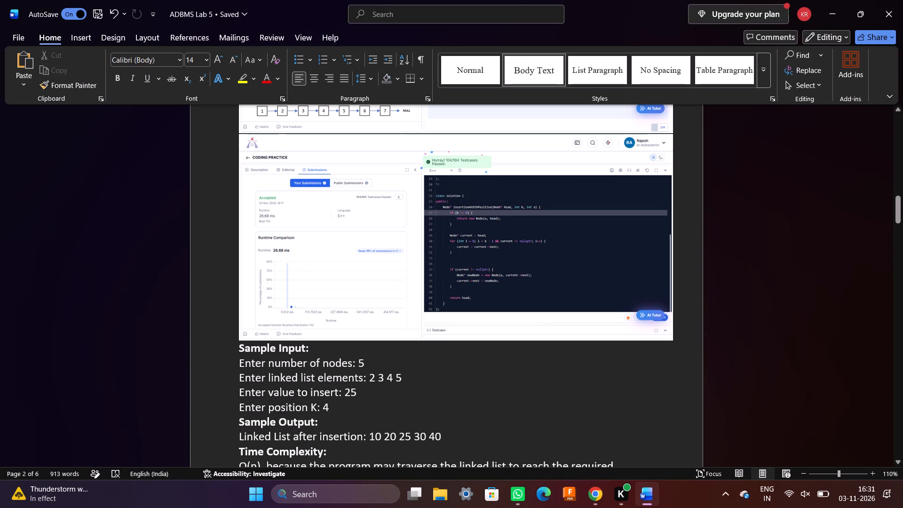
left_click_drag(444, 439, 368, 438)
key("ctrl+v")
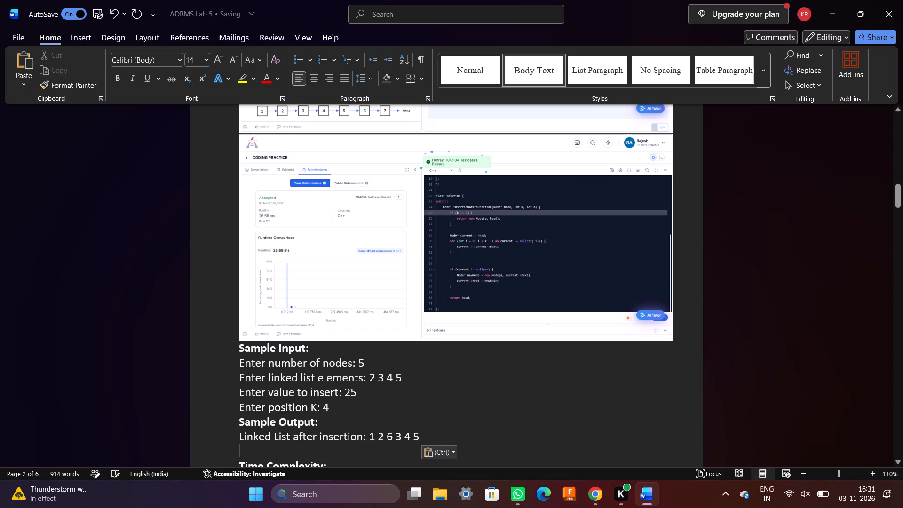
key("BackSpace")
key("BackSpace")
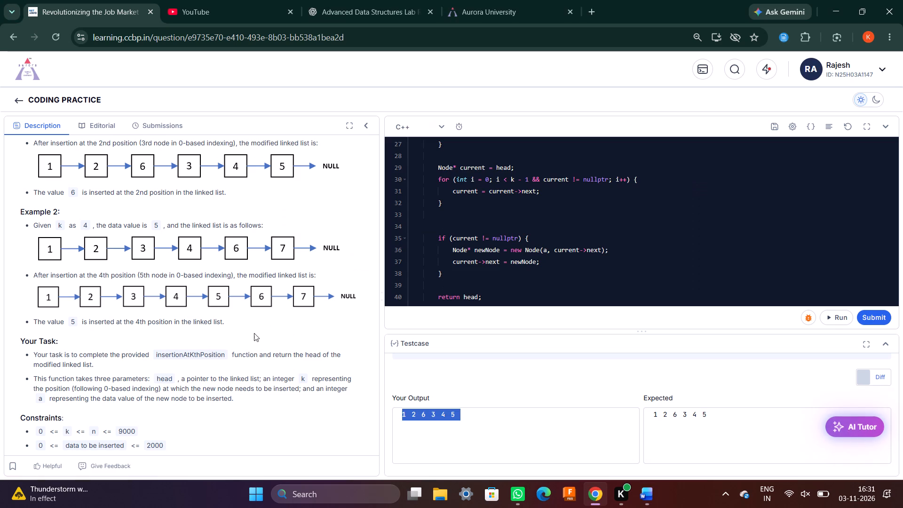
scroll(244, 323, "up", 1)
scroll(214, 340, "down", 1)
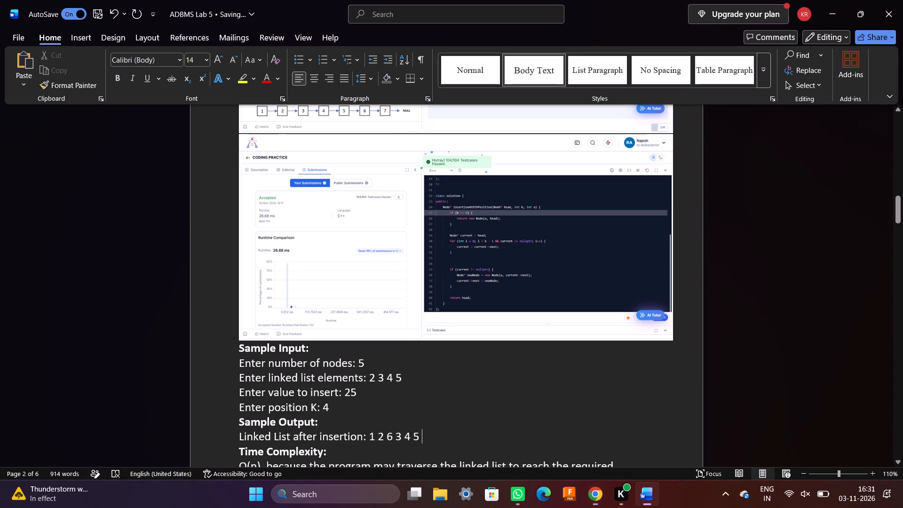
Try to rename the Word document using the text Advanced Data Structures from the clipboard history.
left_click(217, 11)
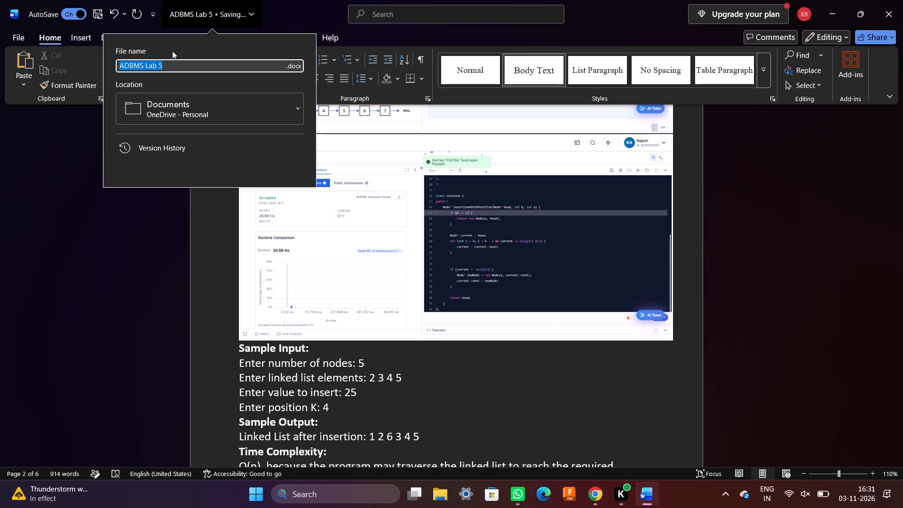
key("BackSpace")
key("super+v")
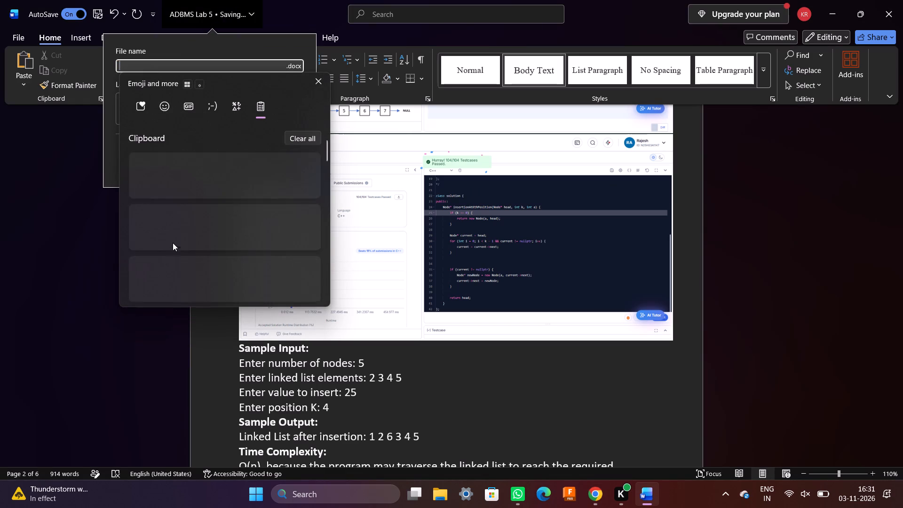
scroll(170, 246, "down", 3)
left_click(175, 213)
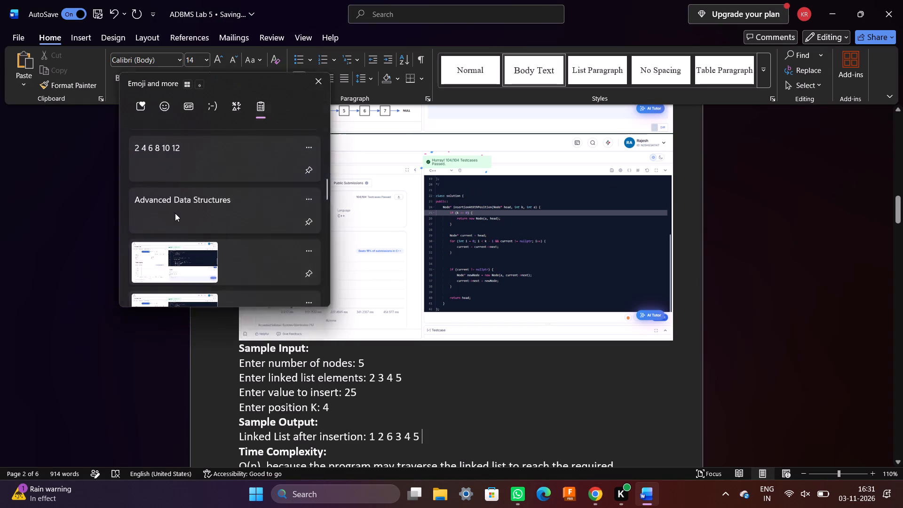
key("ctrl+v")
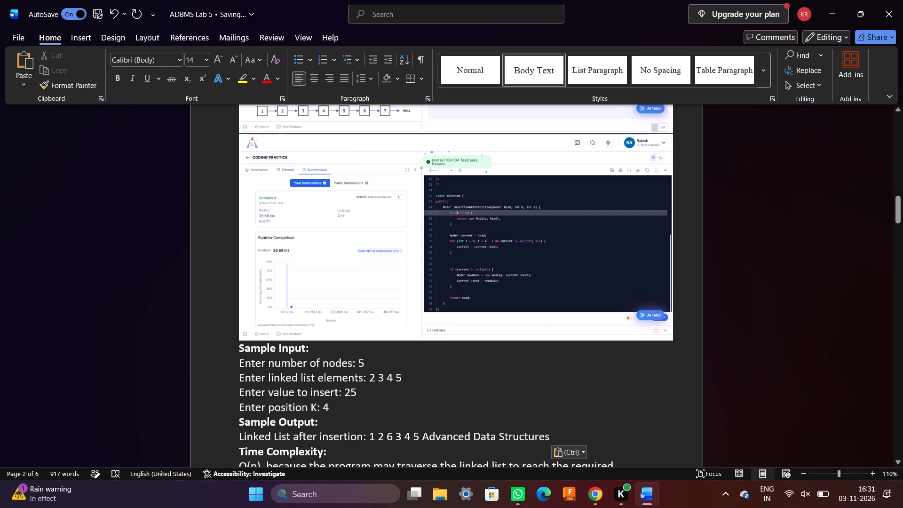
Close the Word document.
left_click(902, 0)
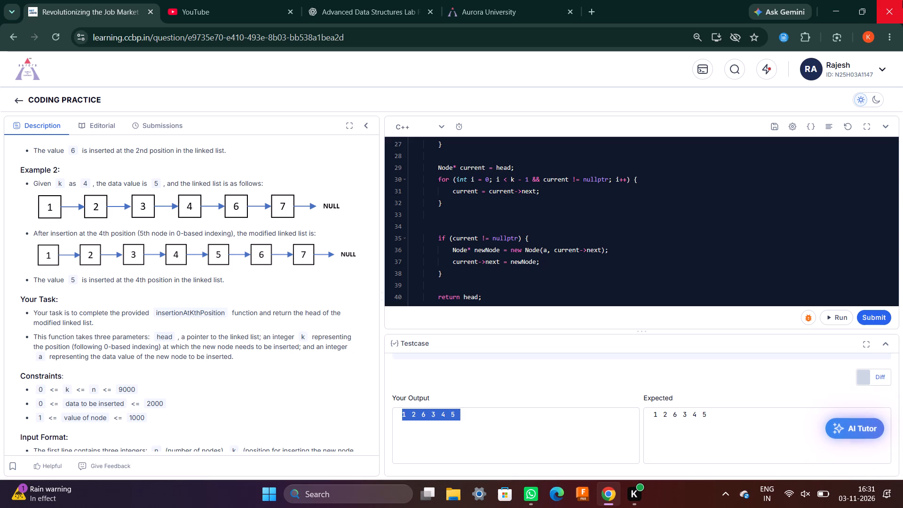
Open the Windows system shortcuts.
key("super+x")
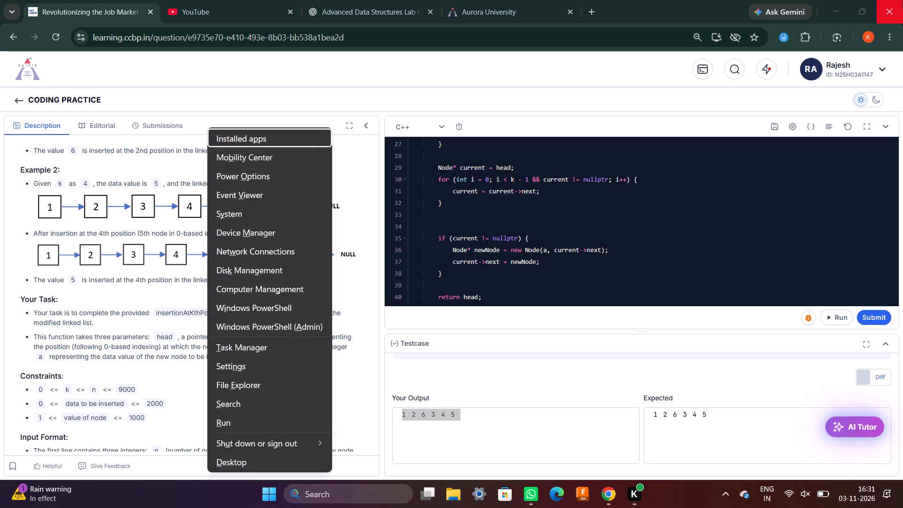